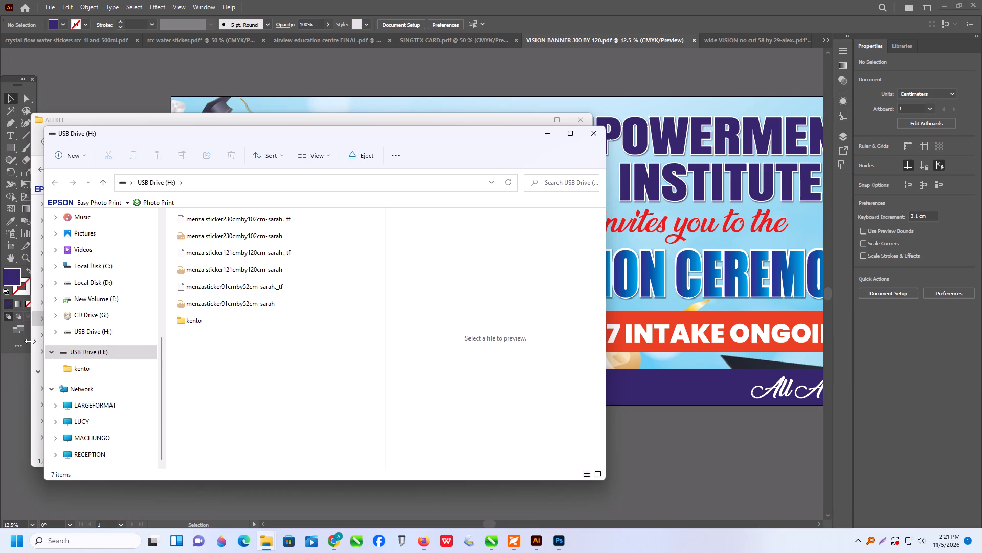
Open the kento folder on the USB drive in a full-size window and preview the 1.2m x 2.1m lot 5 PDF.
triple_click(200, 323)
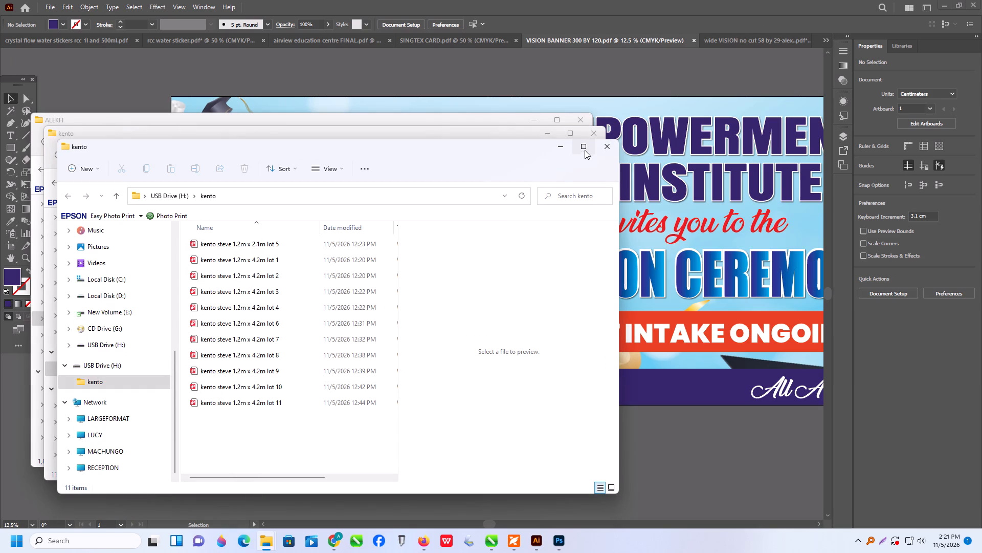
click(588, 147)
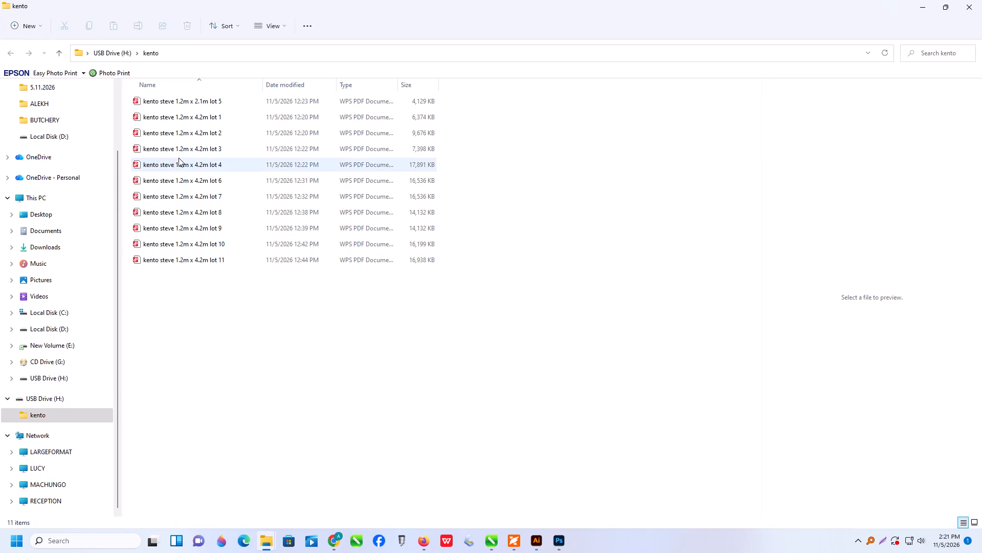
click(174, 107)
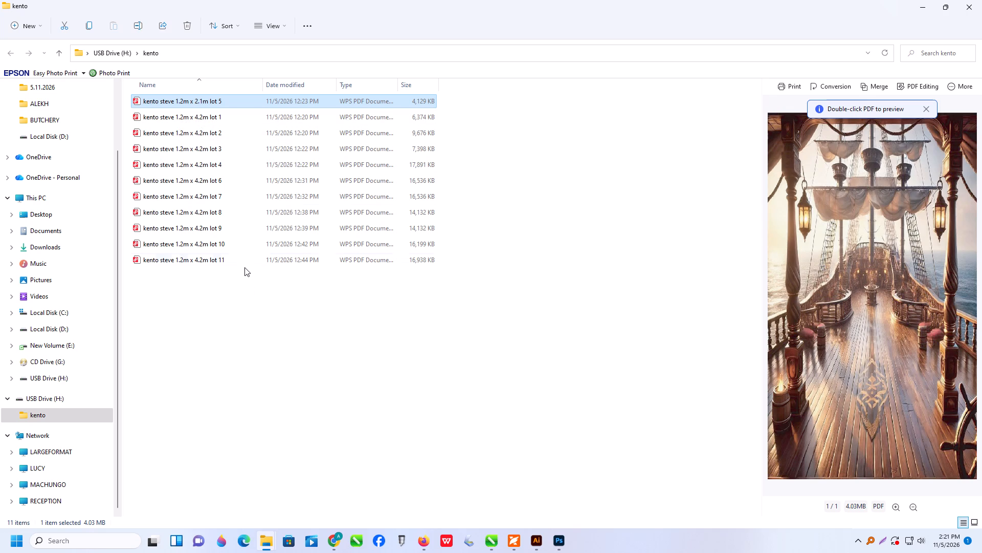
Open the 1.2m x 4.2m lot 1 PDF in Adobe Photoshop 2023, importing its page at 300 pixels/inch in CMYK Color.
click(207, 117)
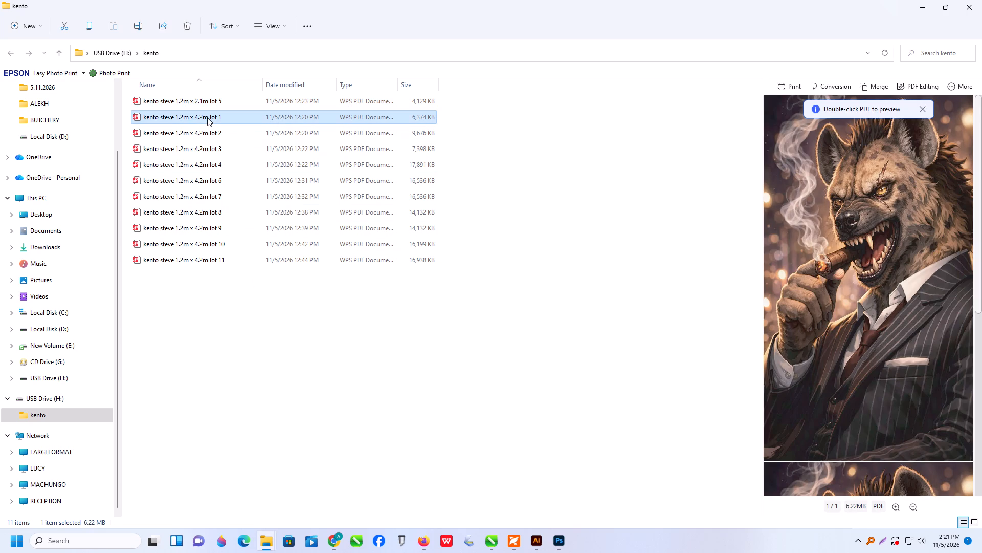
right_click(207, 117)
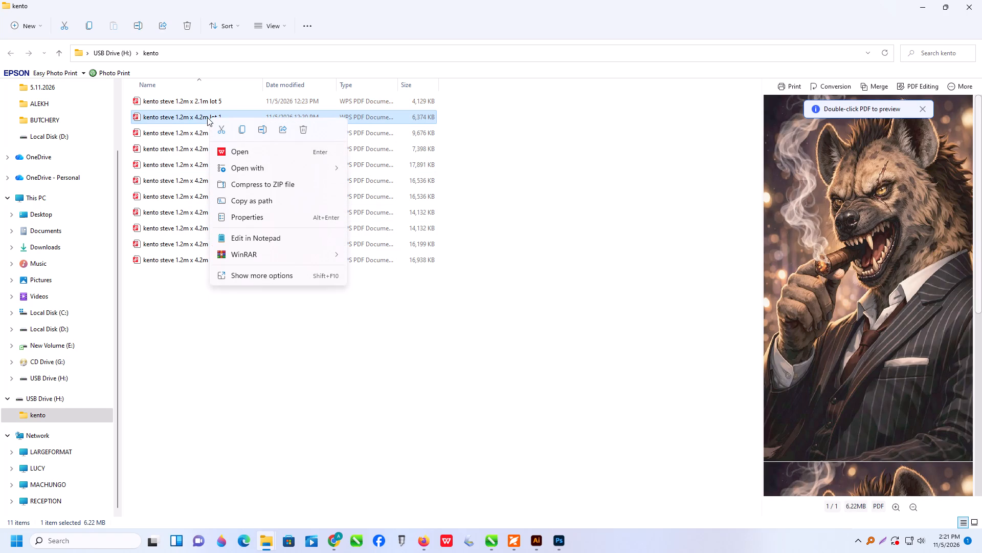
click(266, 169)
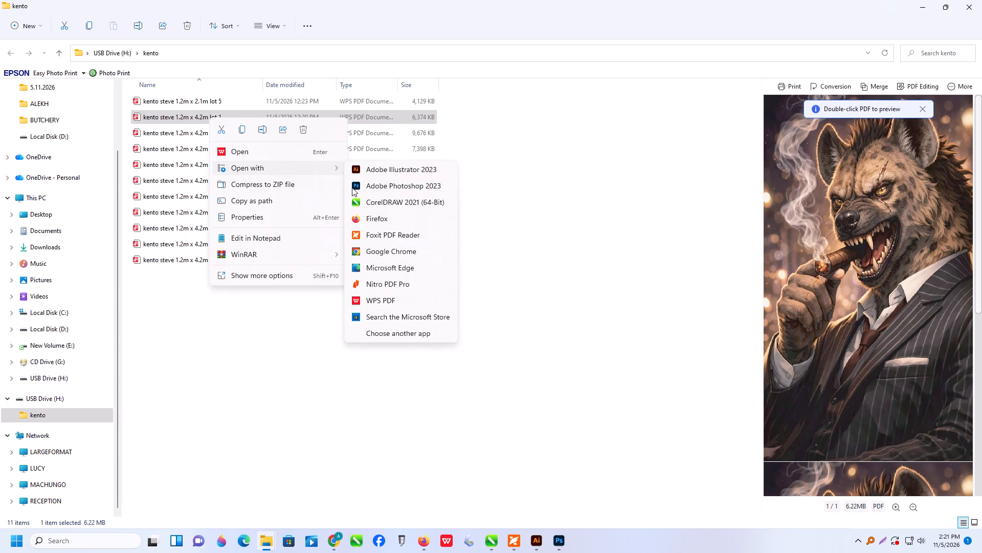
click(358, 188)
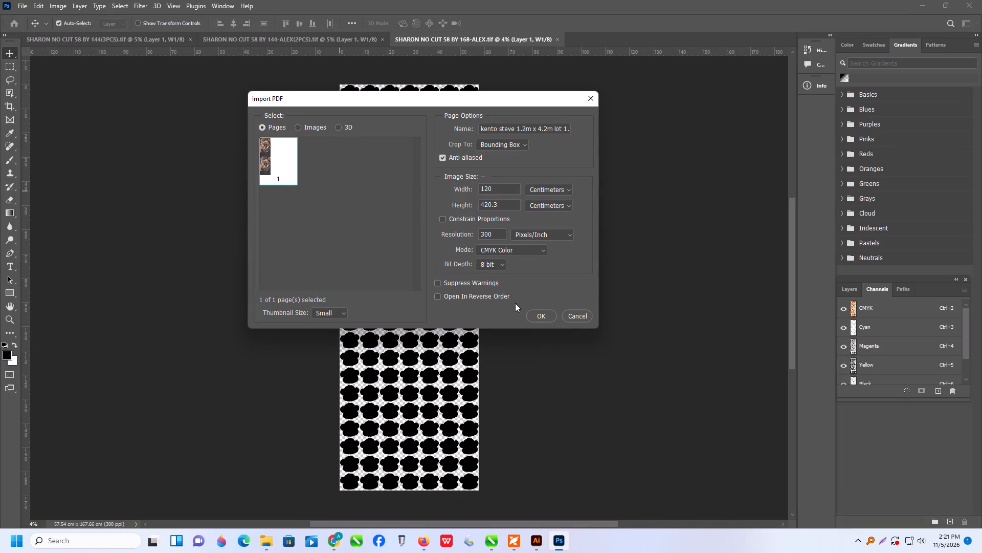
double_click(544, 320)
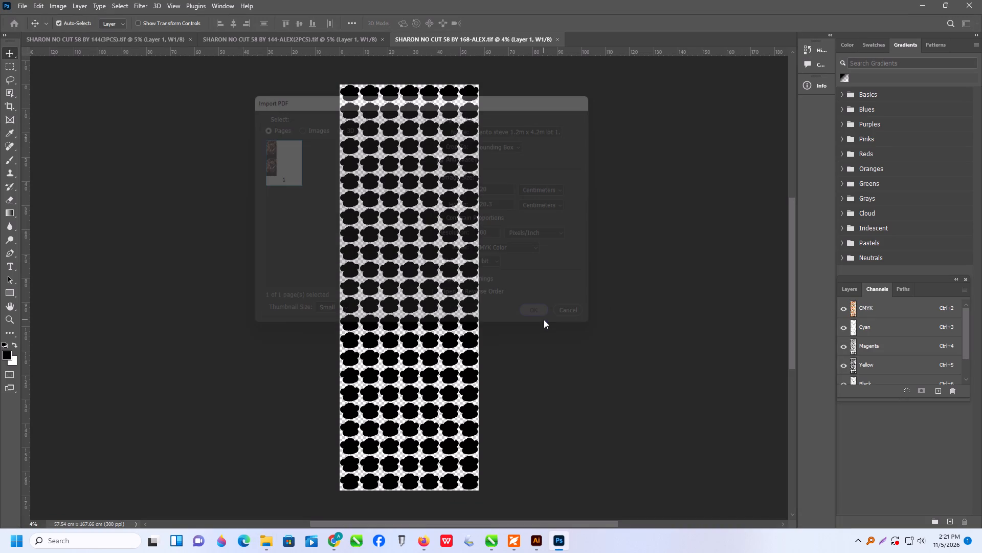
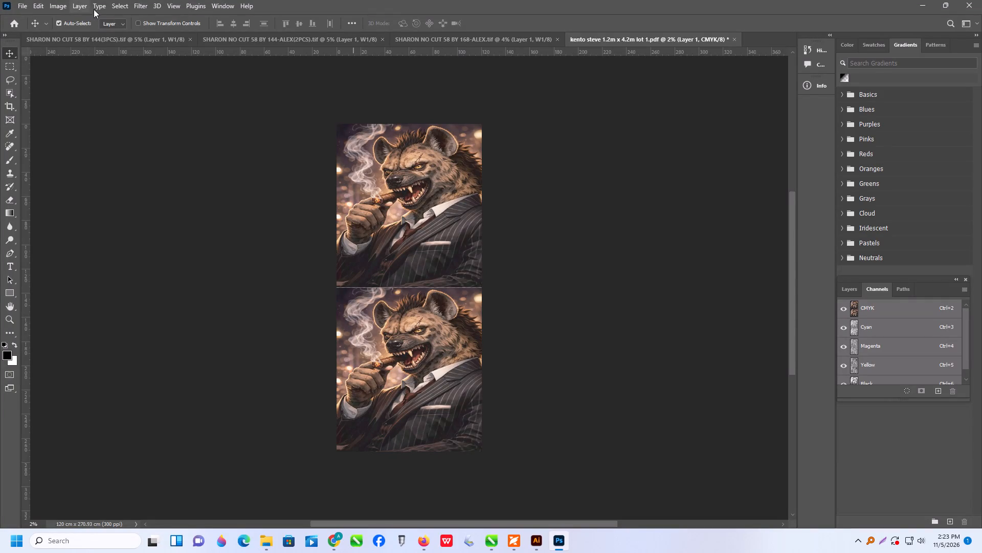
click(81, 7)
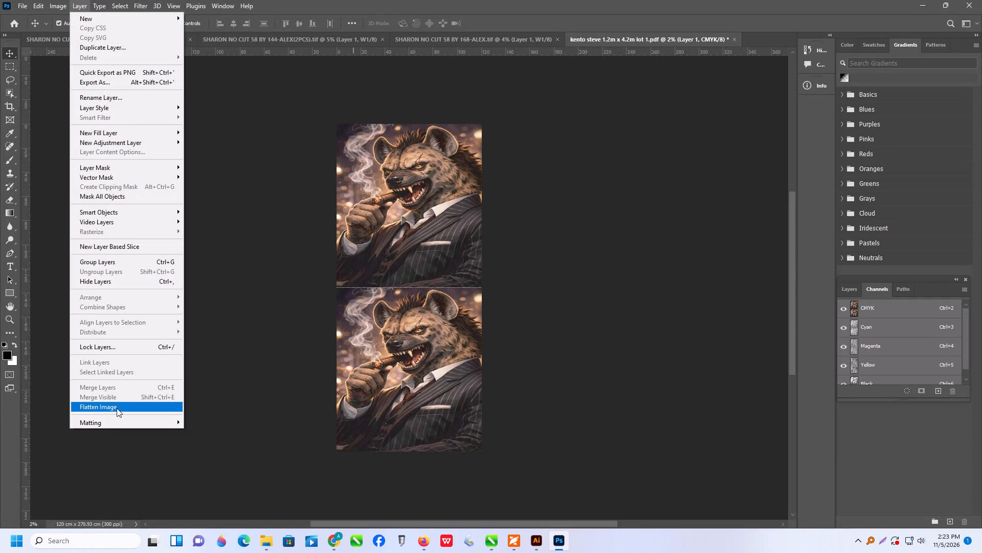
click(117, 408)
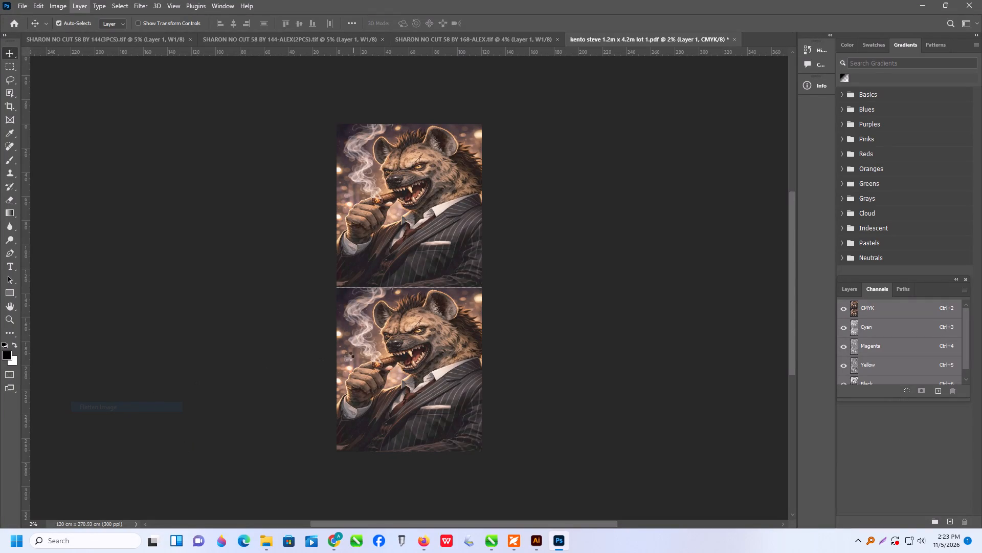
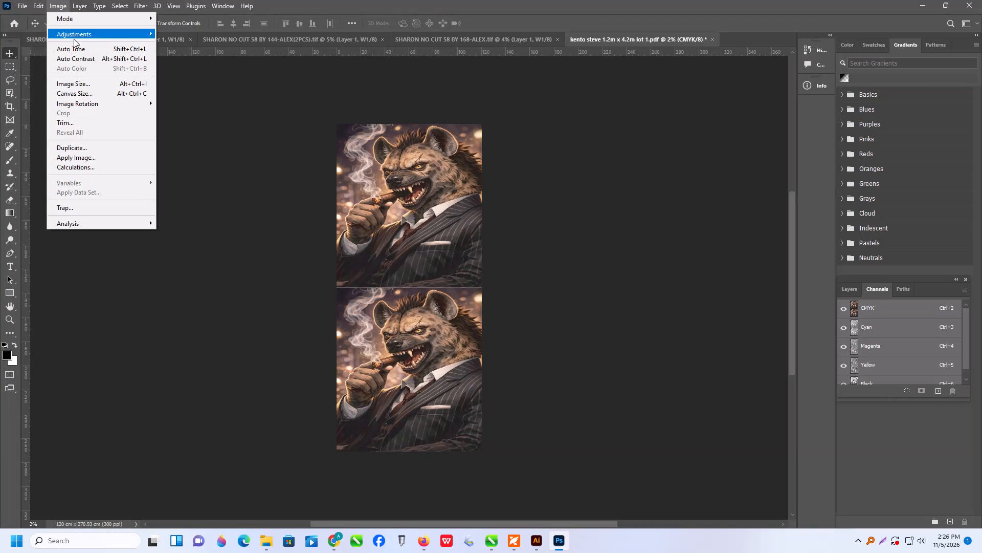
click(94, 87)
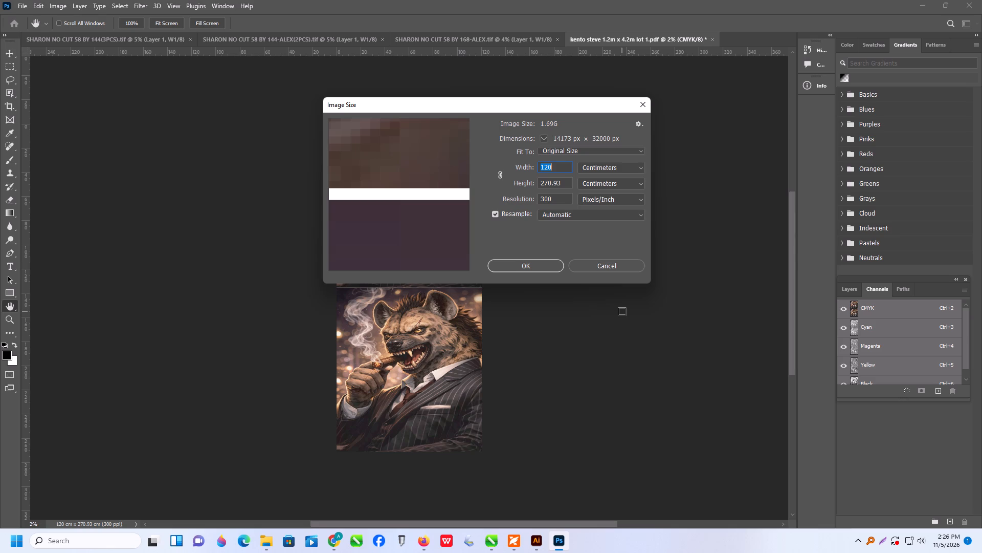
click(613, 267)
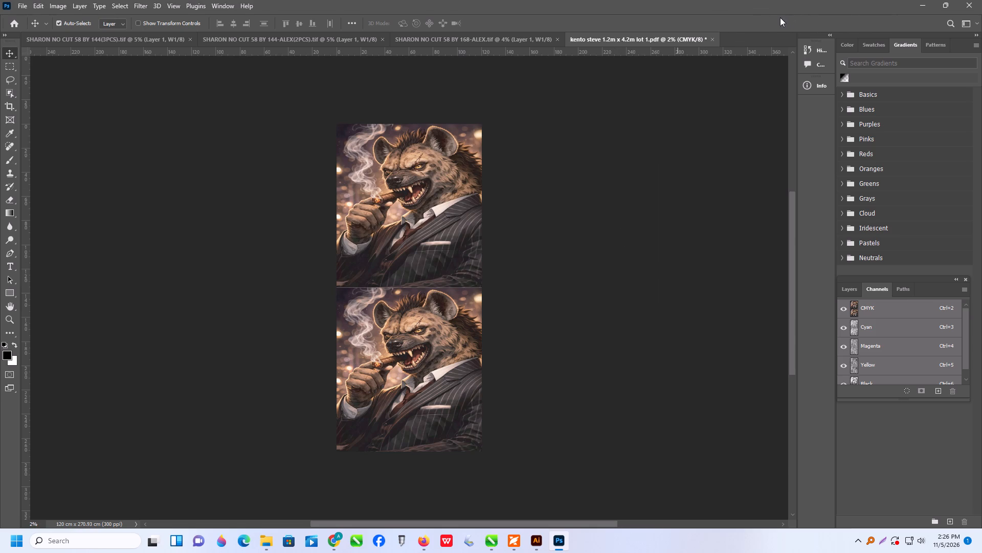
click(918, 9)
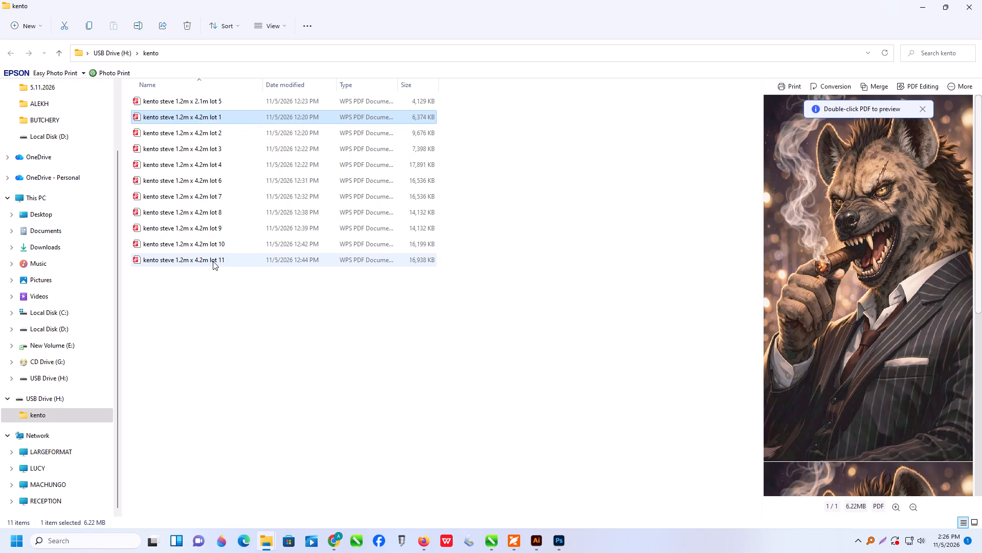
click(198, 131)
right_click(198, 131)
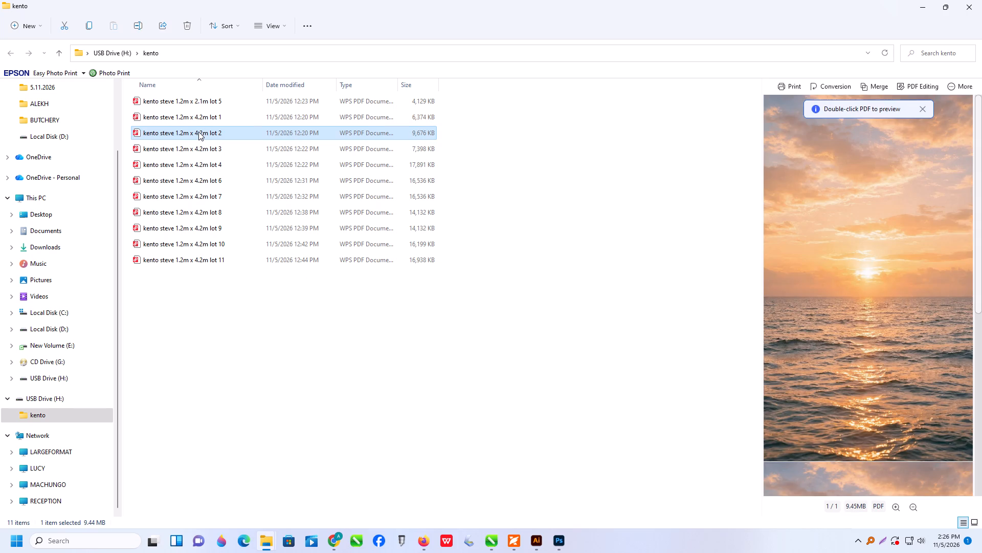
click(251, 179)
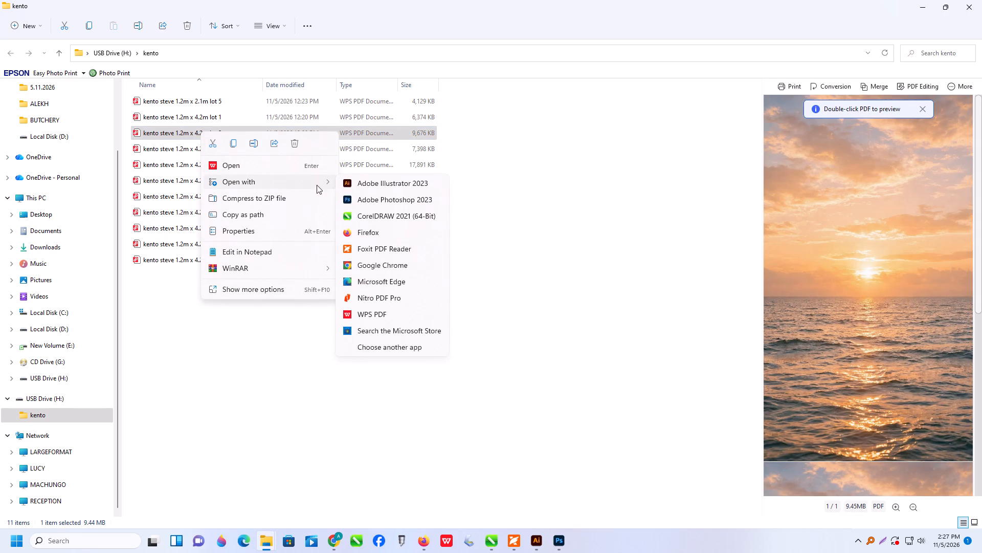
click(358, 201)
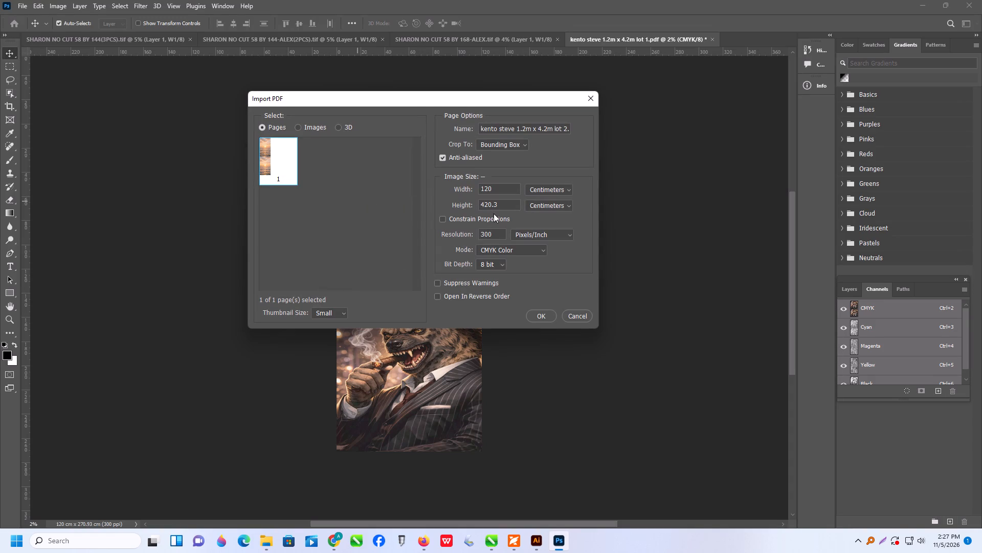
double_click(533, 313)
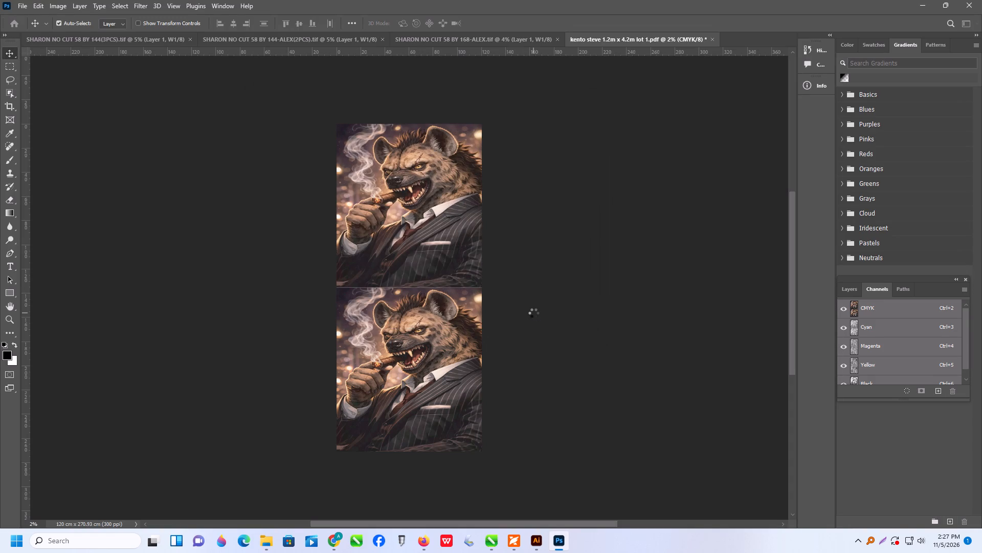
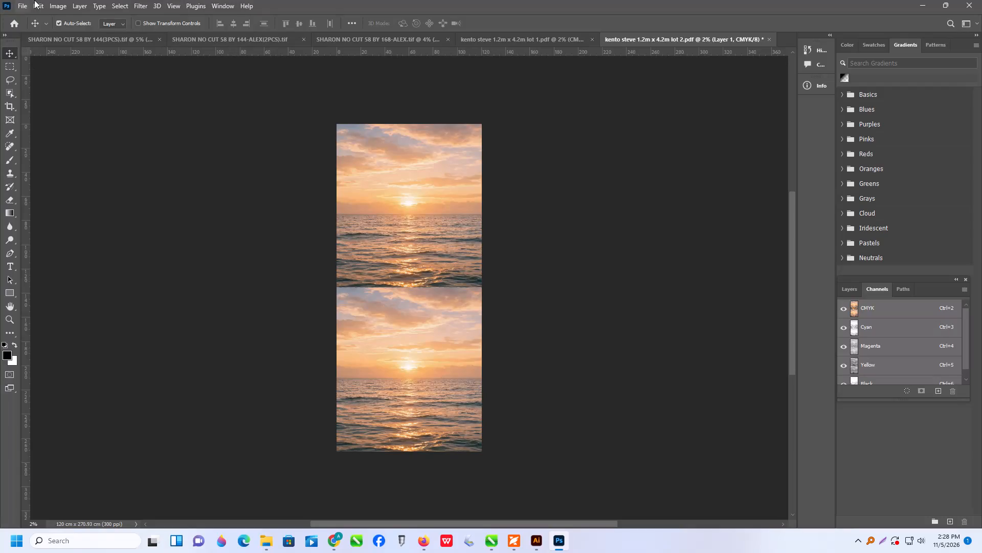
Check the image size of the 1.2m x 4.2m lot 2 document without changing it.
click(57, 6)
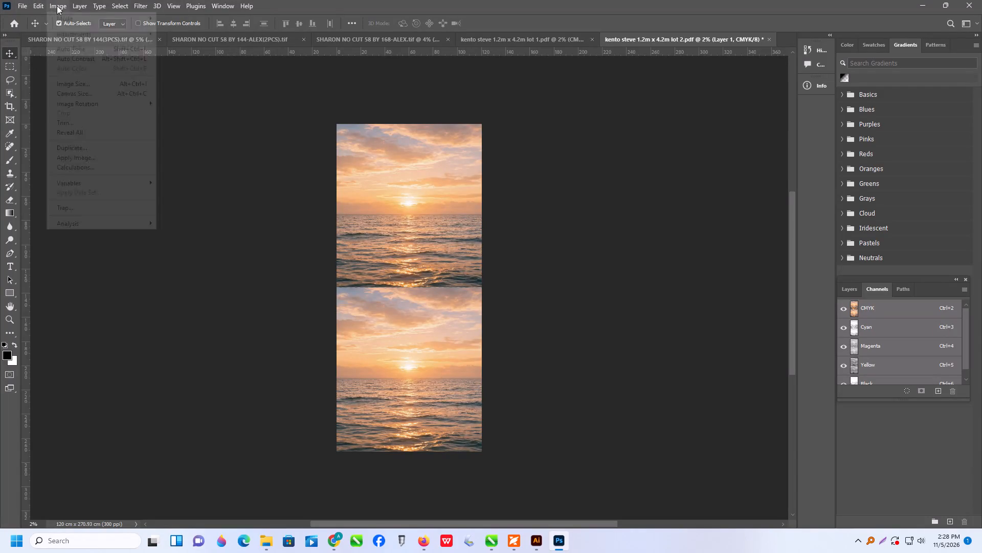
click(82, 86)
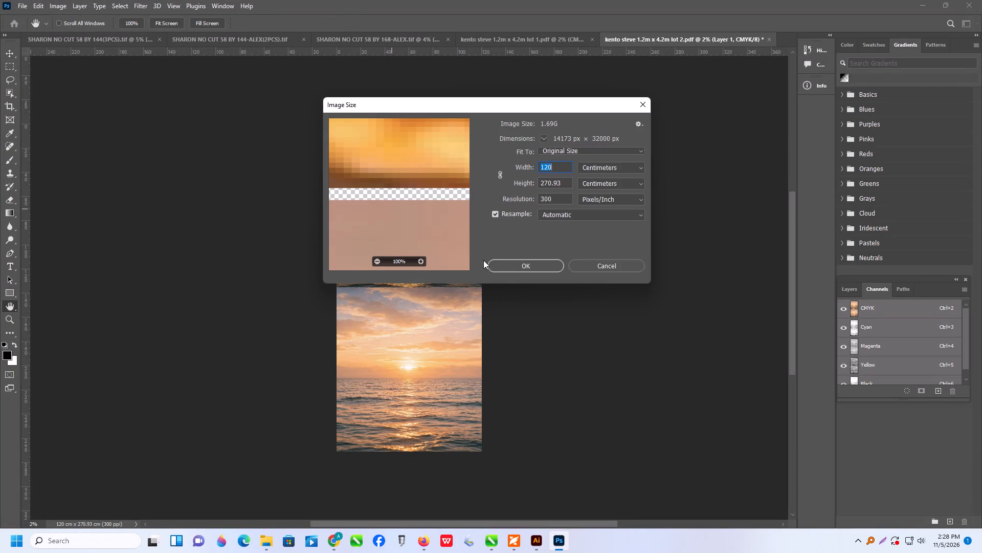
click(507, 267)
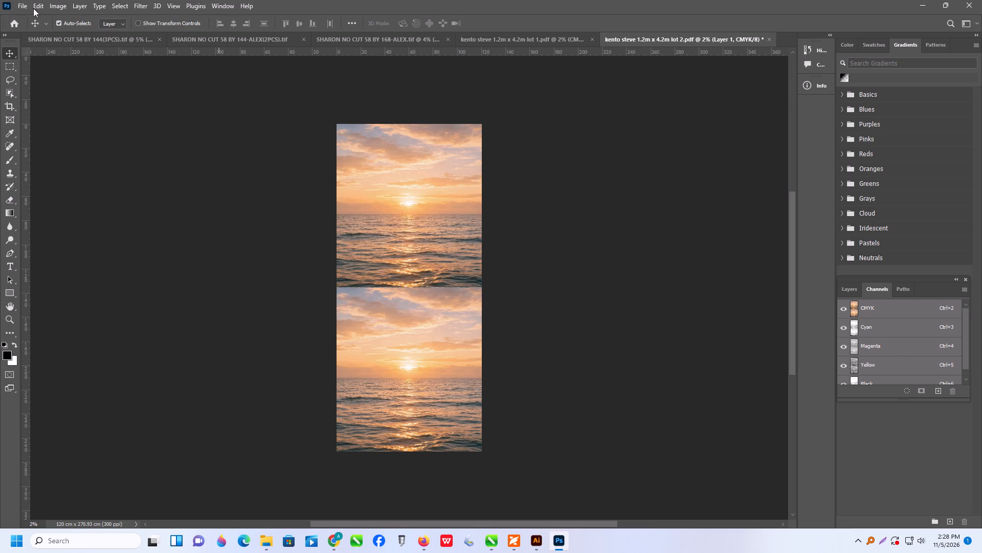
Begin saving the flattened 1.2m x 4.2m lot 1 document as a new TIFF, appending -SARAH to its file name.
click(489, 44)
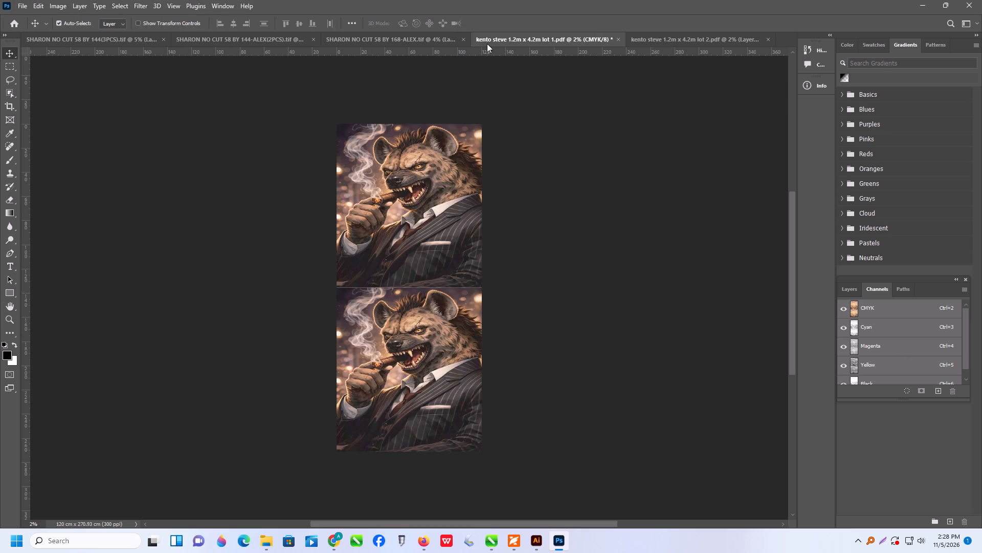
click(27, 5)
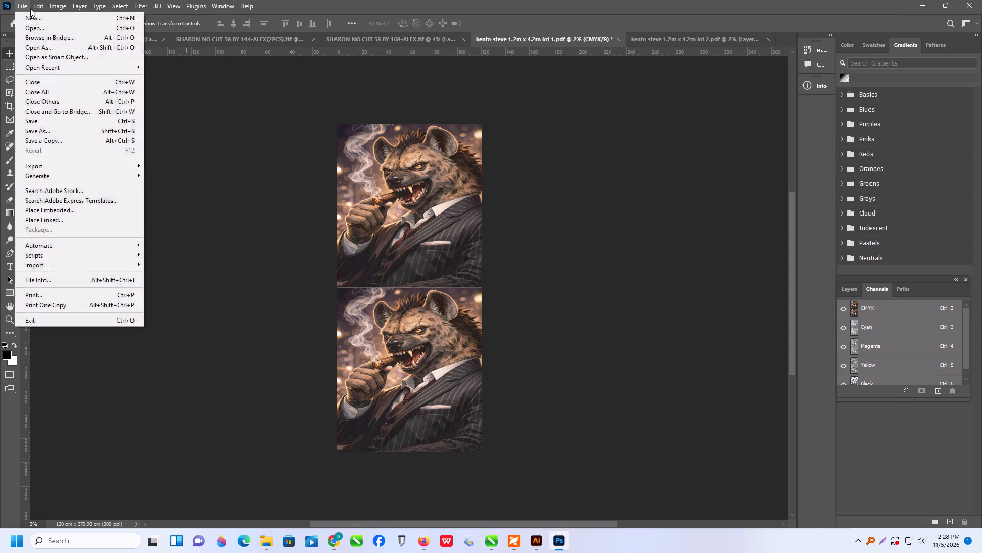
click(80, 6)
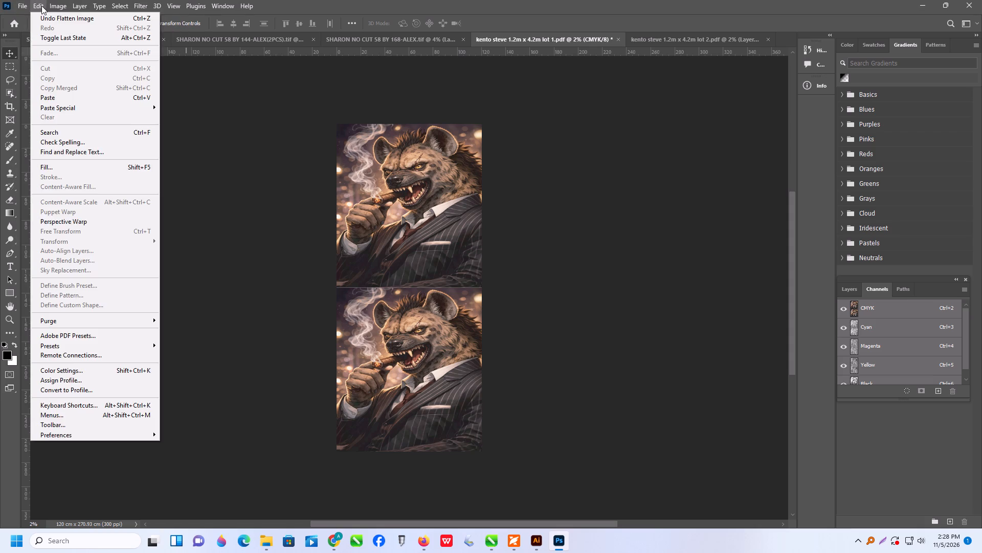
click(22, 3)
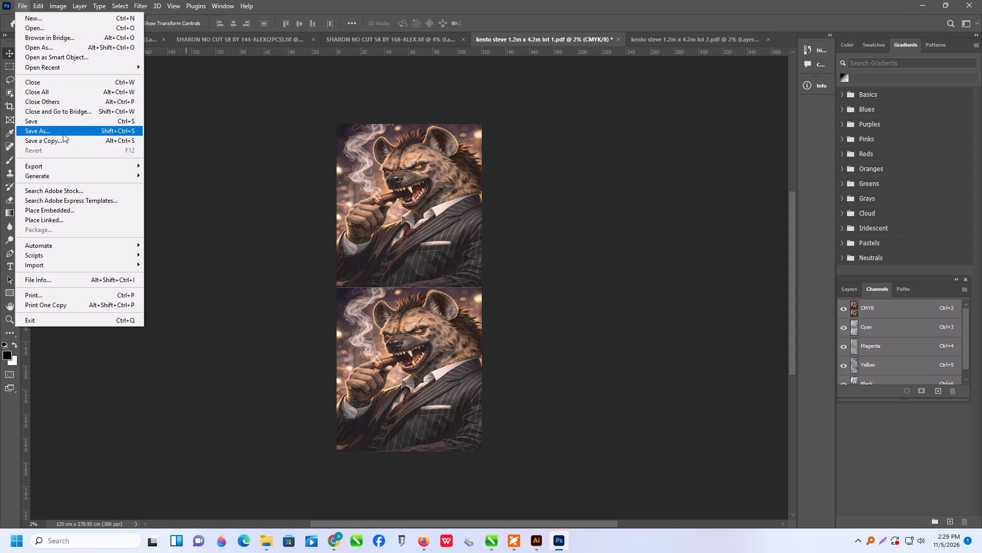
click(62, 133)
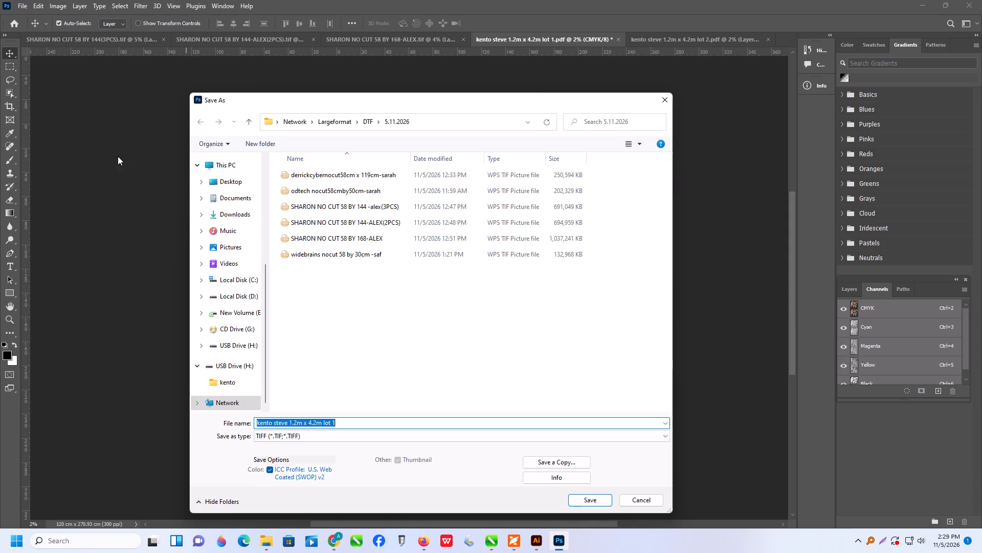
click(341, 424)
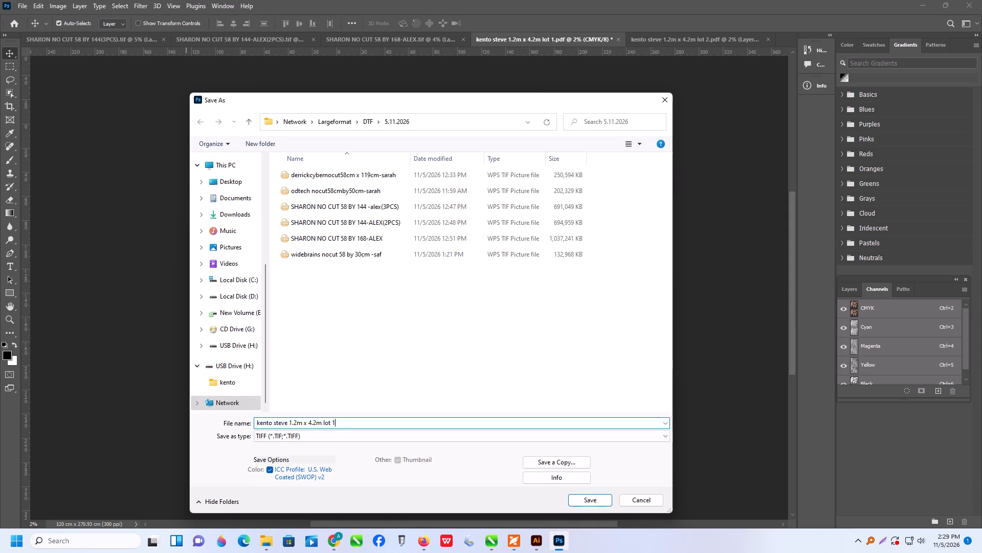
key(minus)
text(SARAH)
Save the lot 1 TIFF in the network's Largeformat > LARGEFORMAT > 5.11.2026 folder, with no image compression and interleaved pixel order.
click(338, 124)
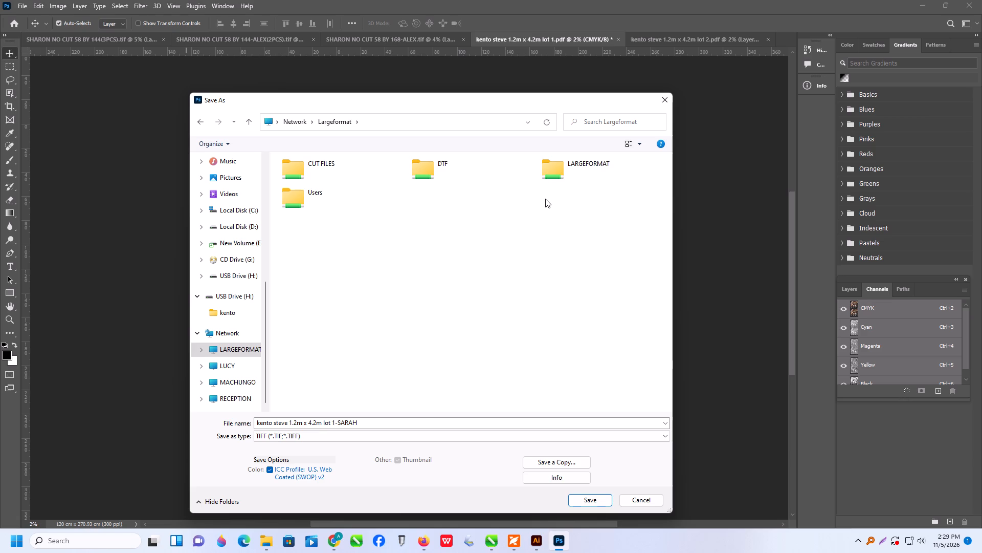
triple_click(571, 179)
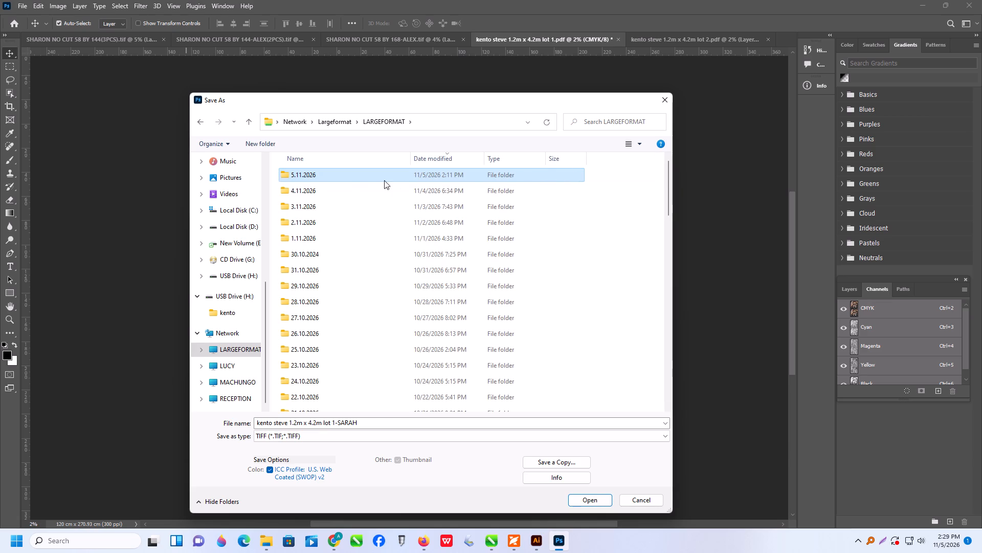
double_click(348, 175)
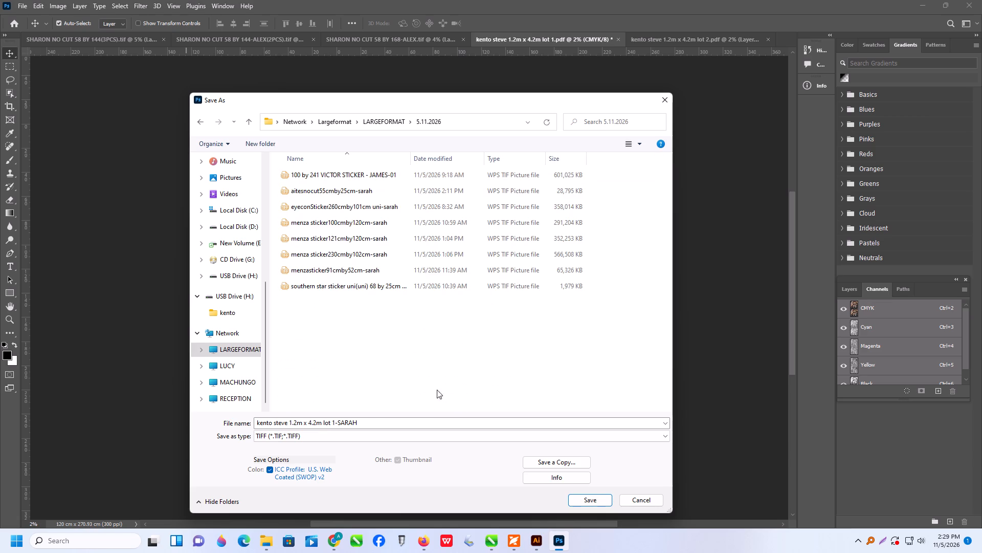
click(365, 421)
click(373, 423)
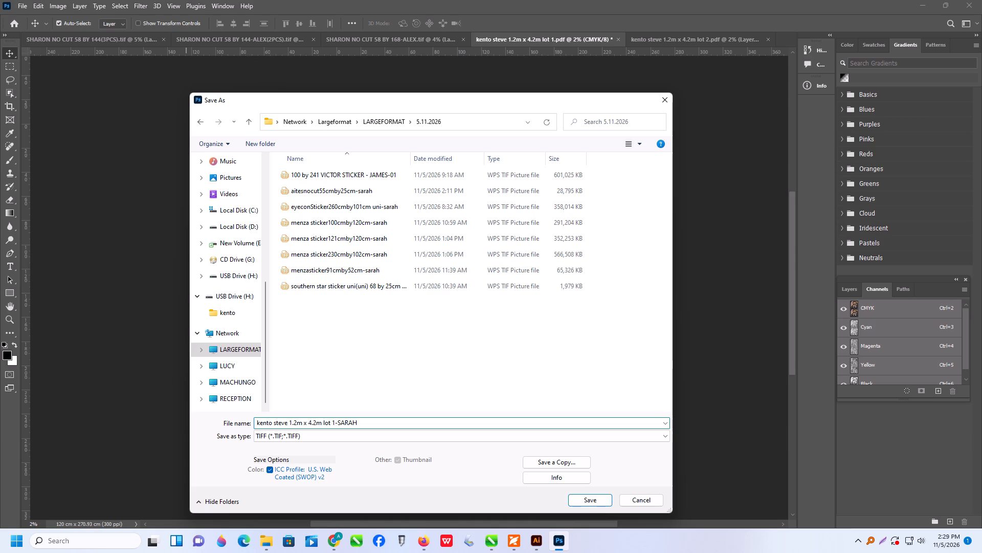
click(587, 500)
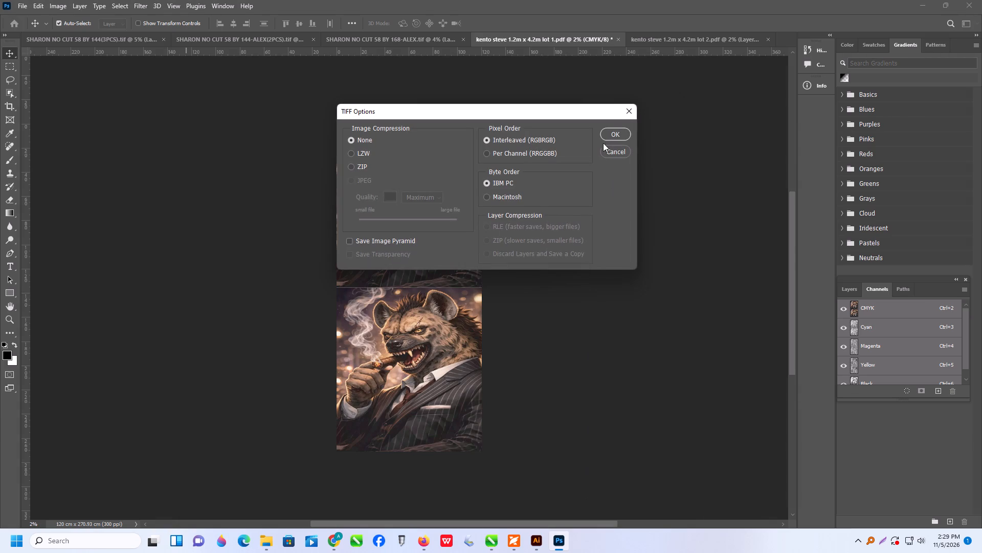
click(618, 133)
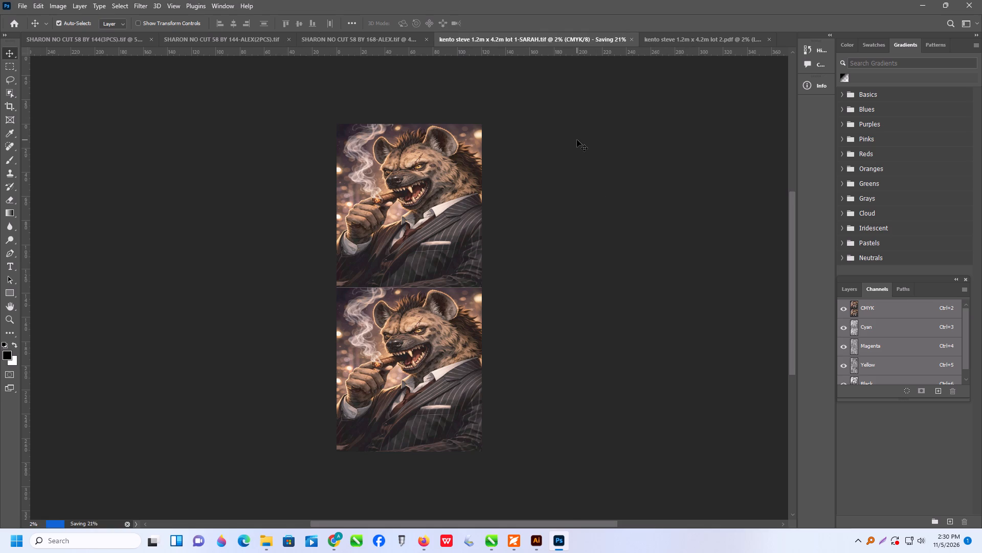
Resize the 1.2m x 4.2m lot 2 document to a height of 420 cm, keeping the width at 120 cm.
click(677, 38)
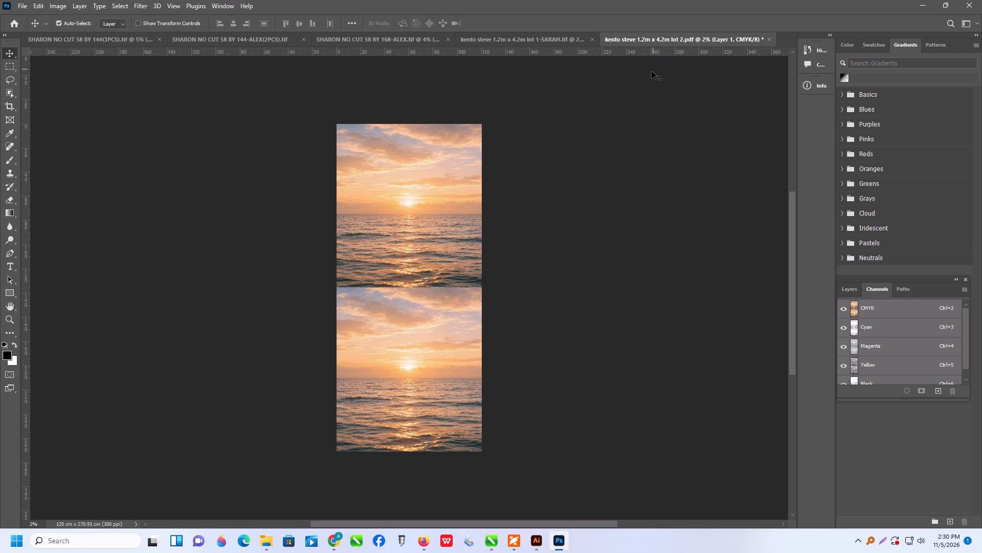
click(53, 4)
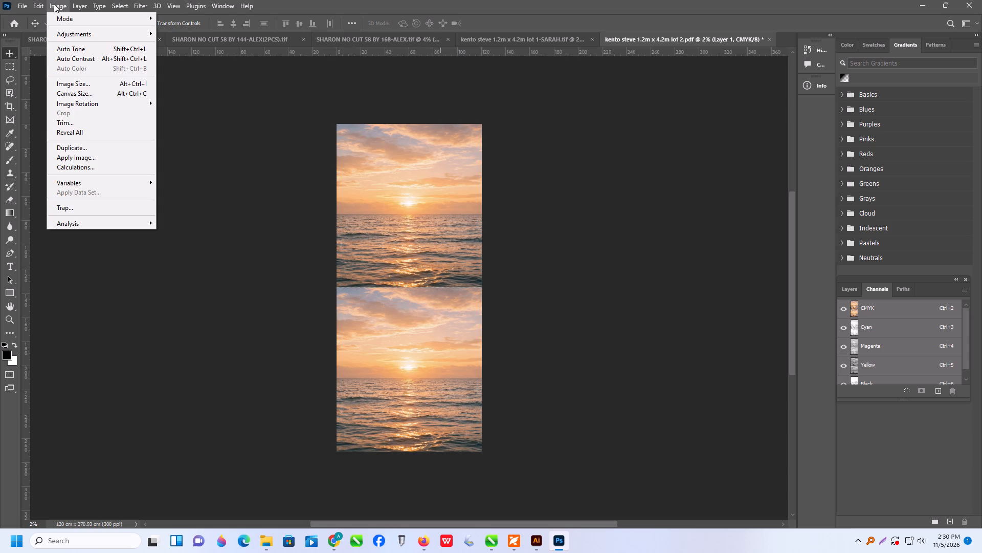
click(81, 87)
drag(565, 183, 564, 183)
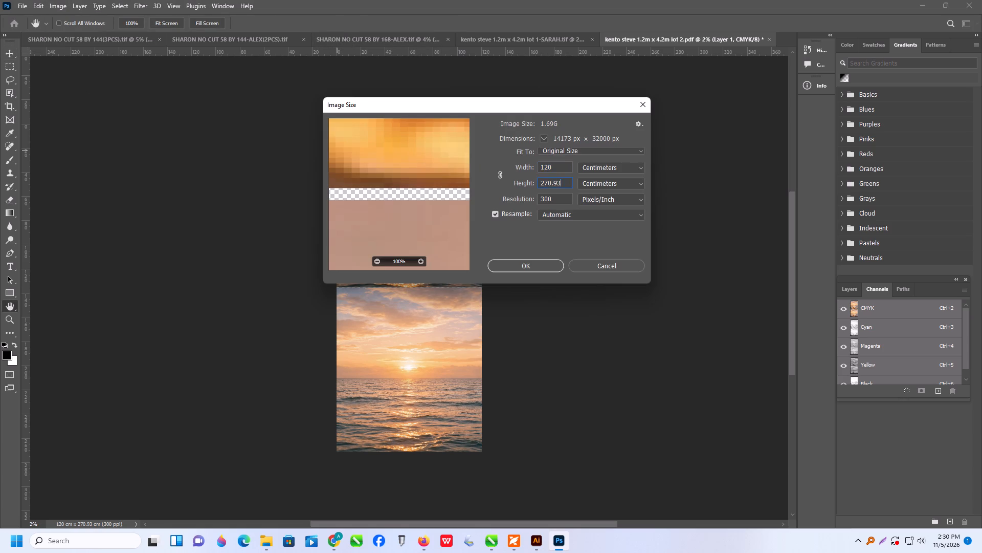
drag(564, 183, 508, 183)
key(4)
text(20)
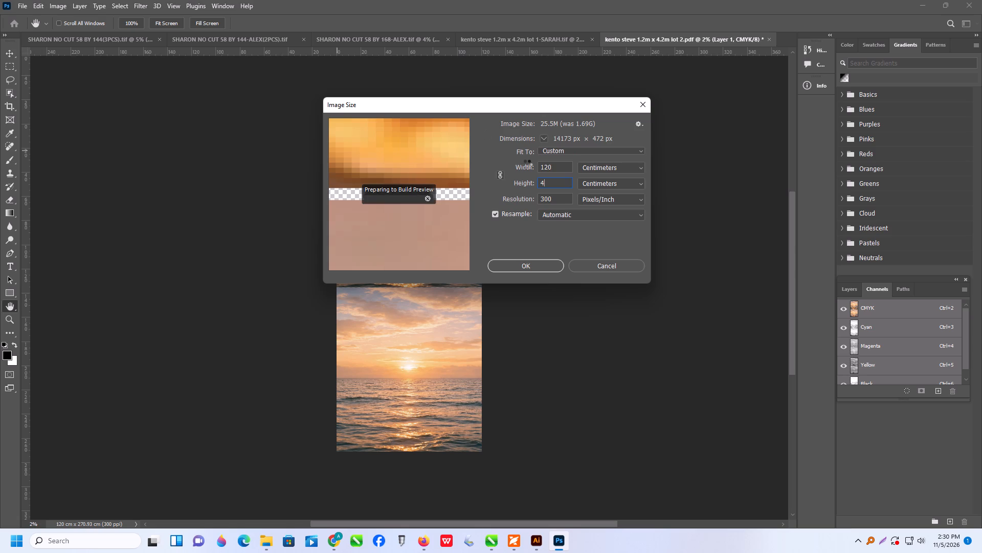
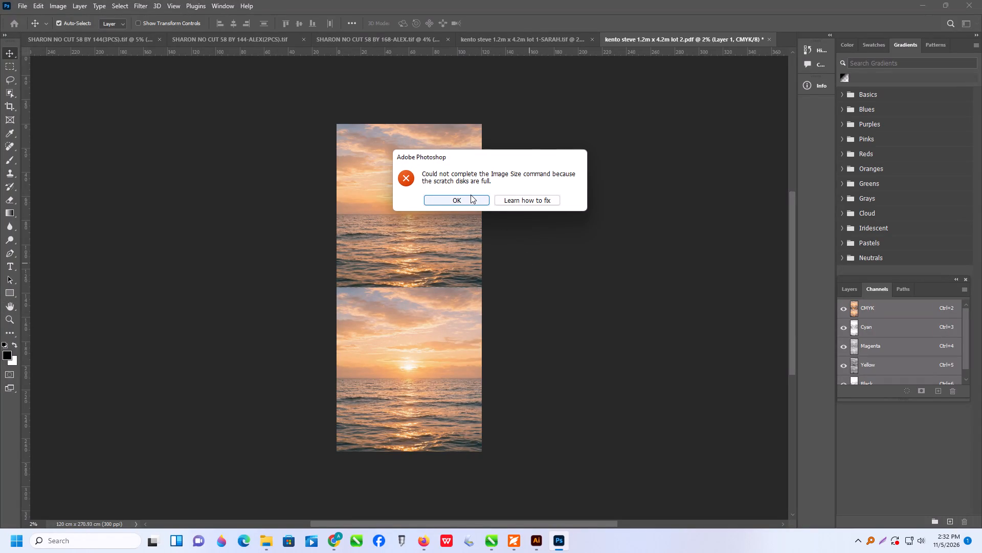
Flatten the 1.2m x 4.2m lot 2 document into a single background layer.
click(476, 198)
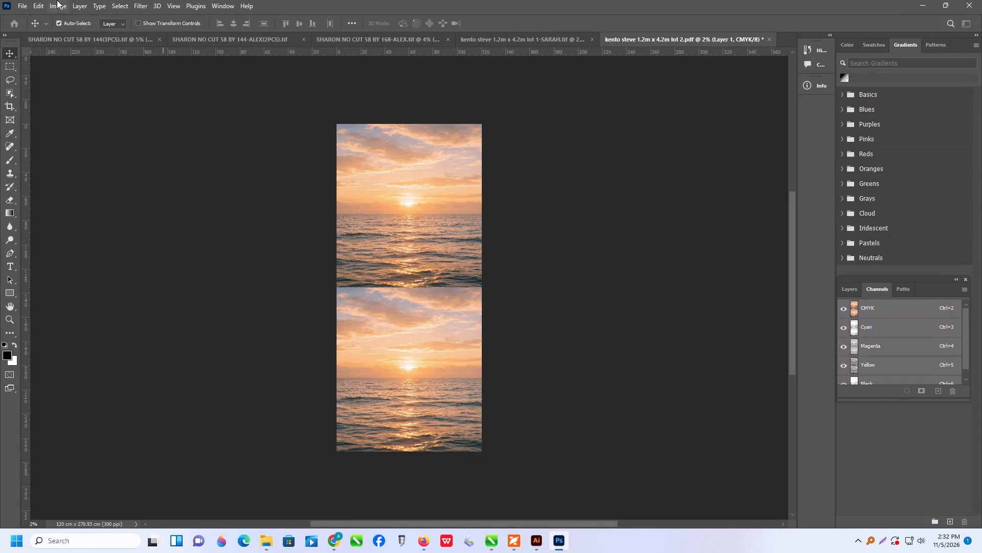
click(82, 9)
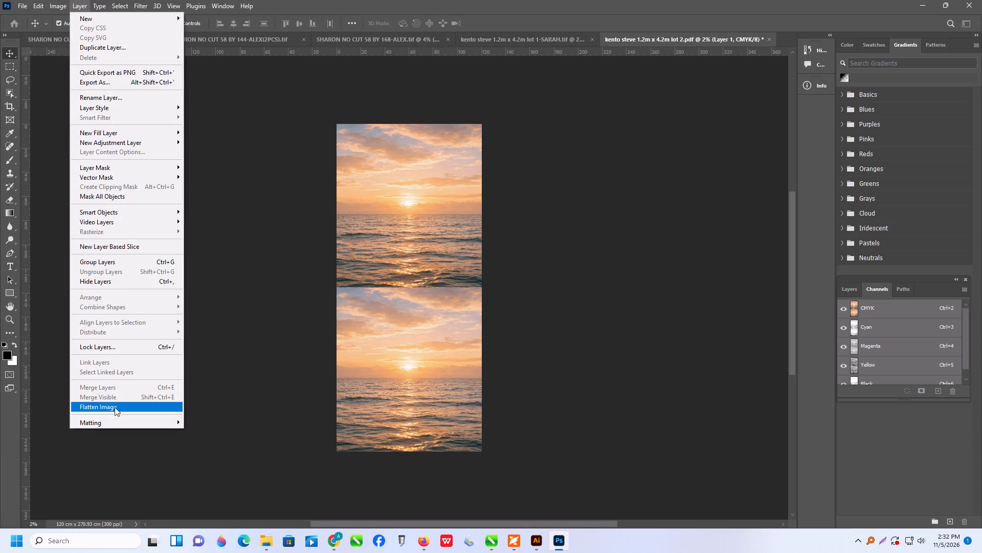
click(115, 407)
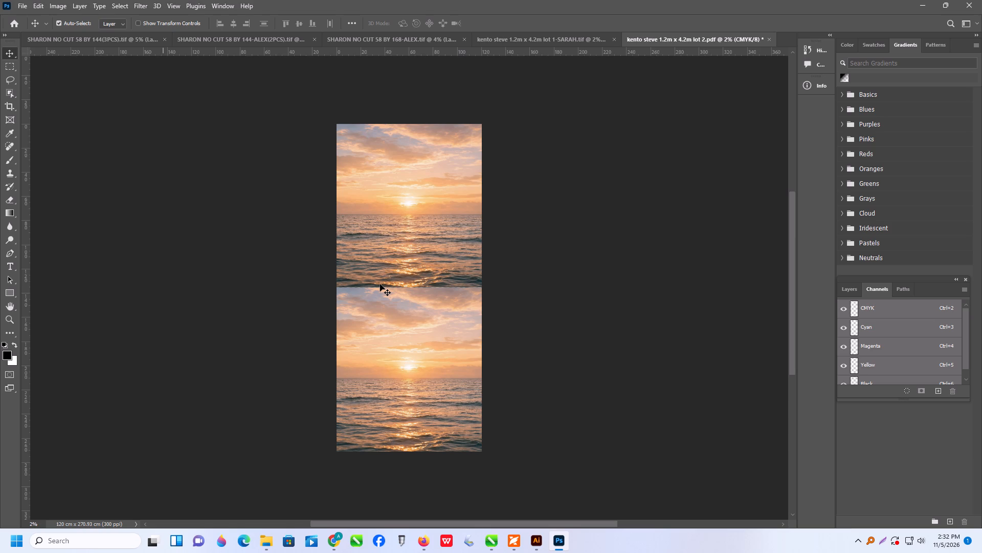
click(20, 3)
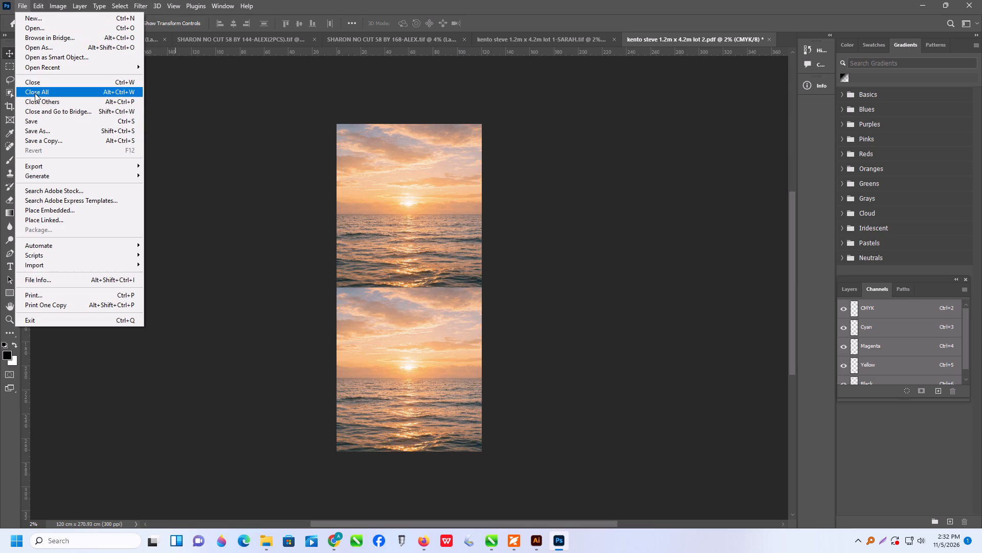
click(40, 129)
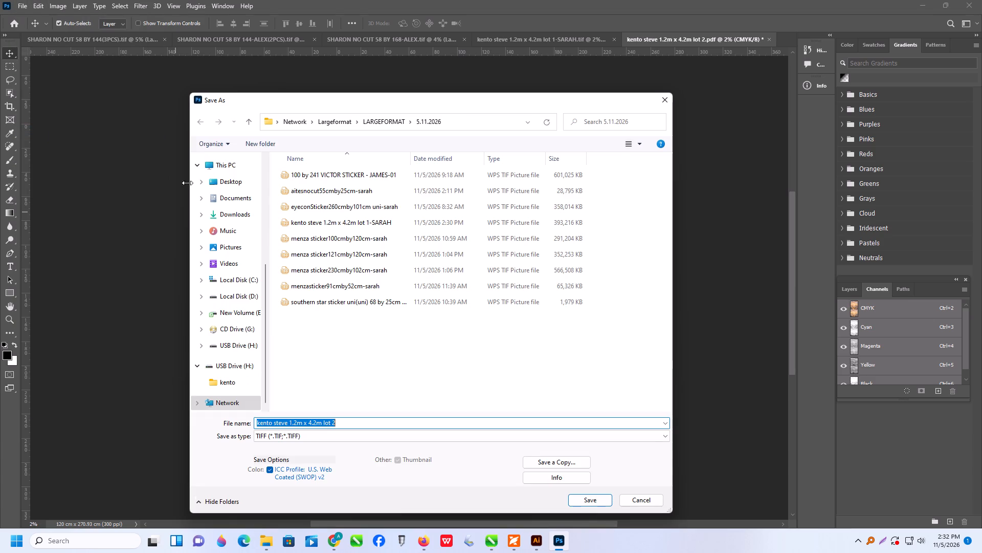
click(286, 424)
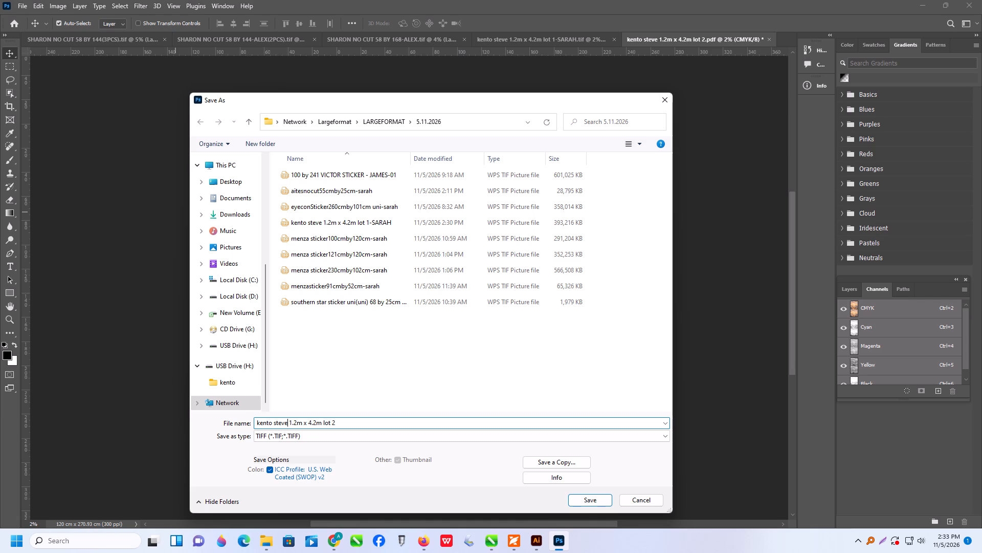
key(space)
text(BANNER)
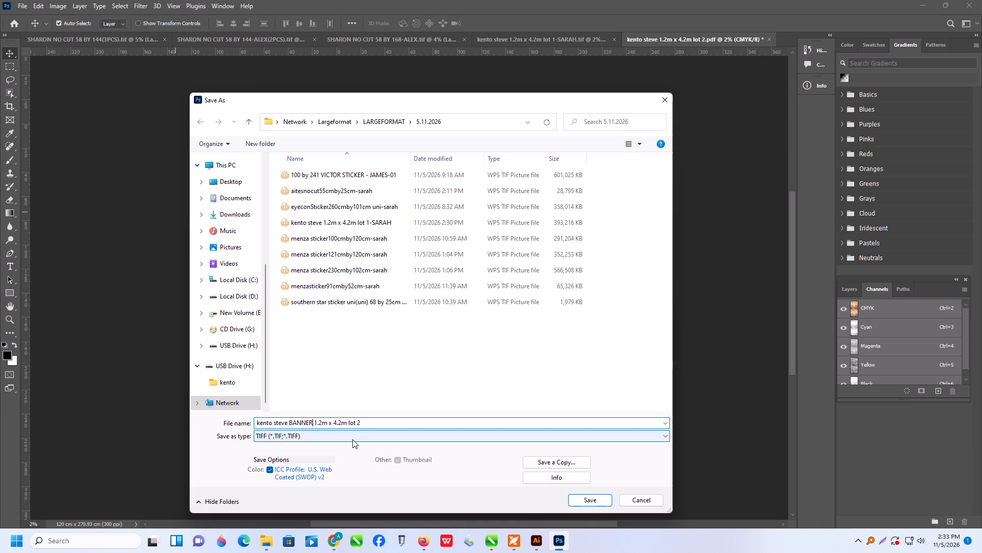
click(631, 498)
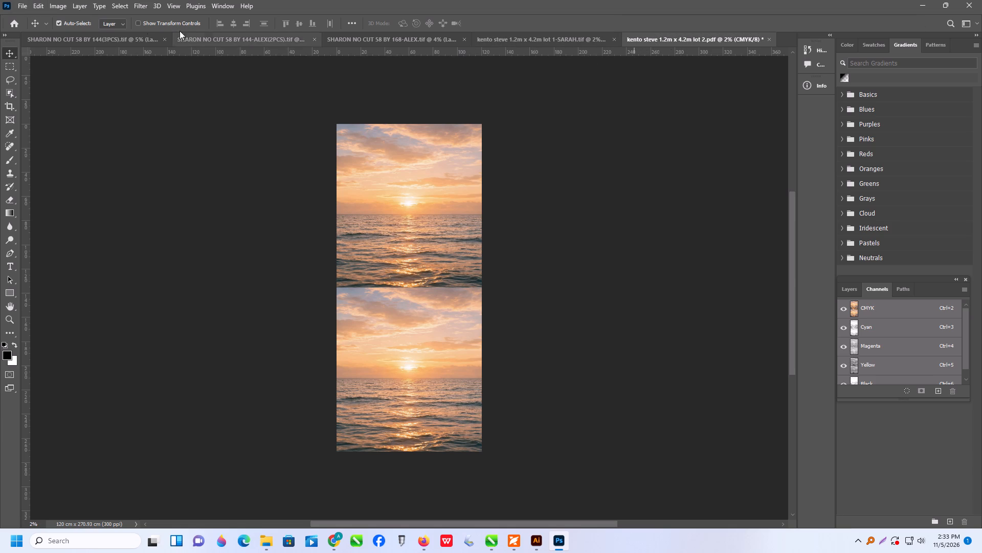
Save the flattened lot 2 document as a TIFF named "kento banner 1.2m x 4.2m lot 2-sarah" in the network's 5.11.2026 folder, accepting the TIFF options.
click(21, 6)
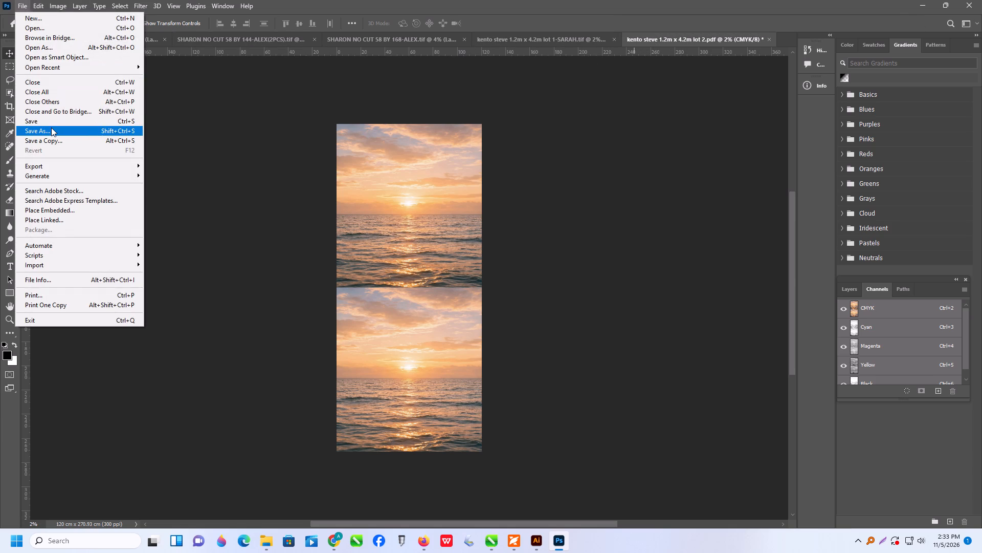
click(51, 128)
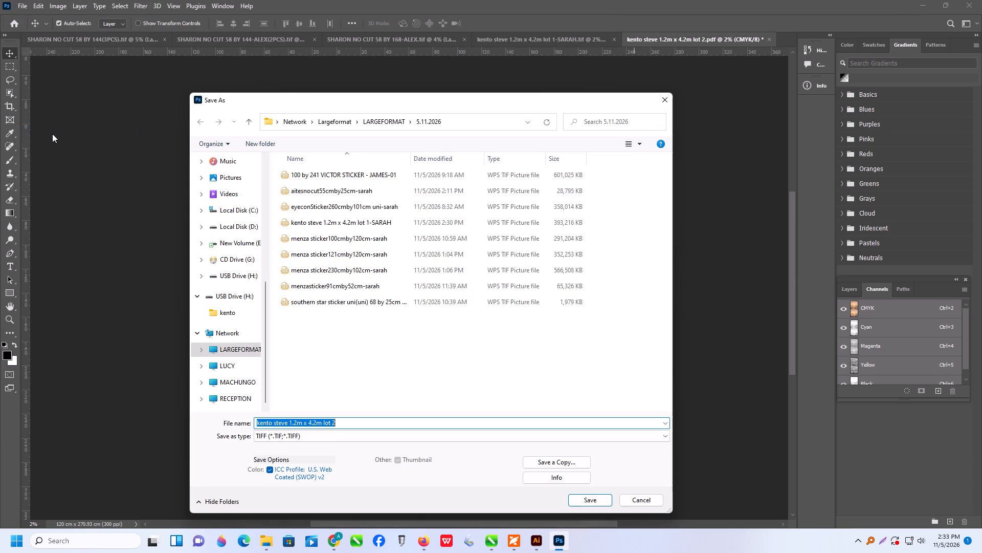
click(286, 424)
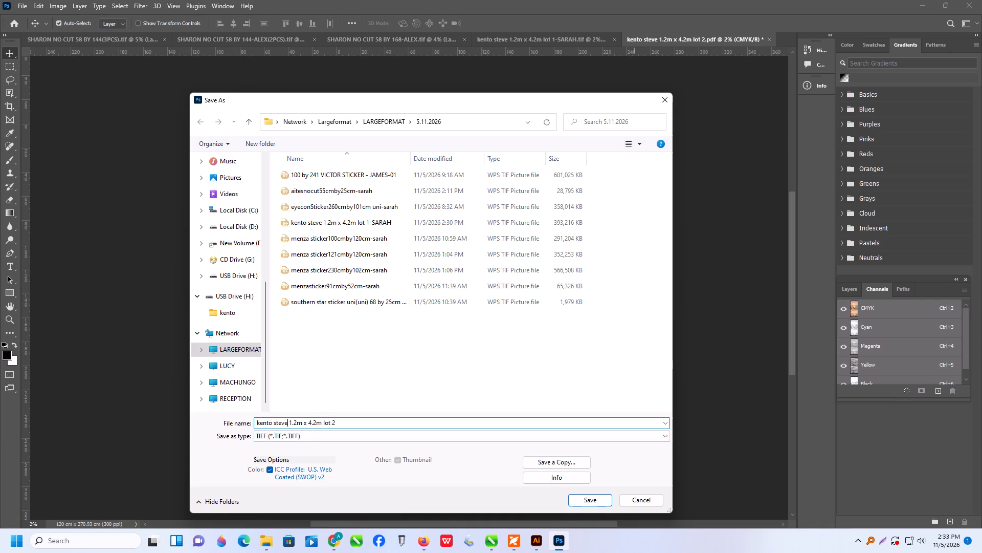
triple_click(278, 422)
double_click(278, 422)
text(BANNW)
key(BackSpace)
key(e)
key(BackSpace)
key(BackSpace)
key(BackSpace)
key(BackSpace)
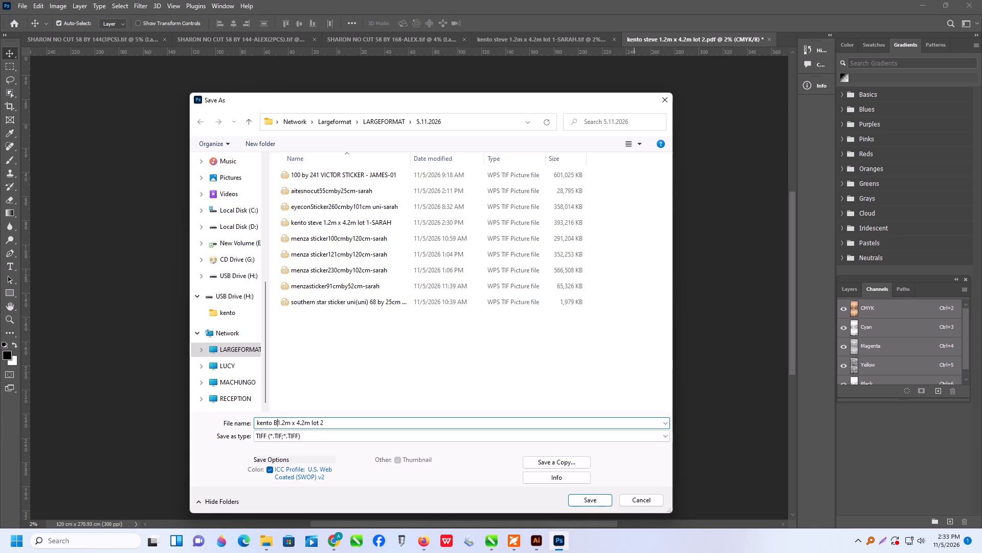
key(BackSpace)
key(b)
text(anner)
key(space)
click(350, 422)
text(-sarah)
key(Return)
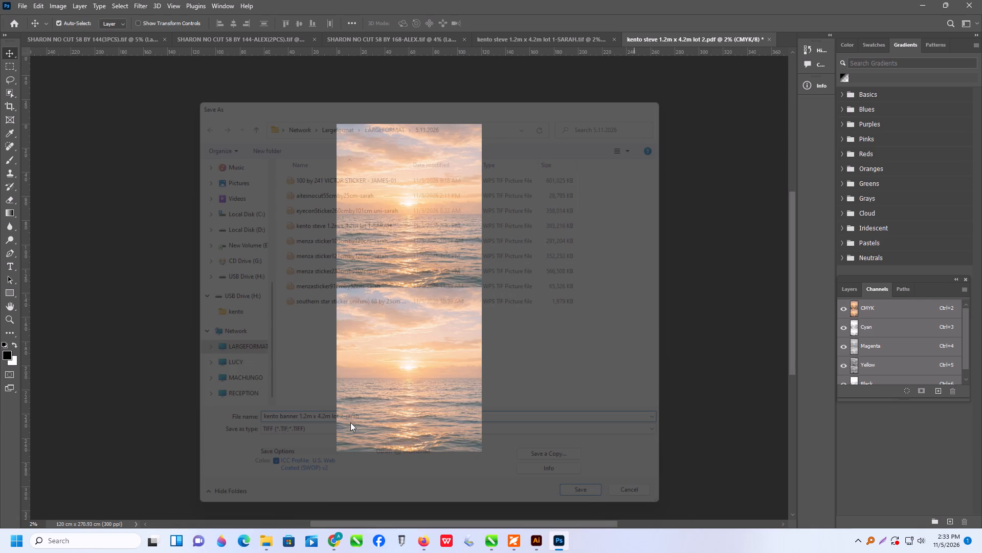
key(Return)
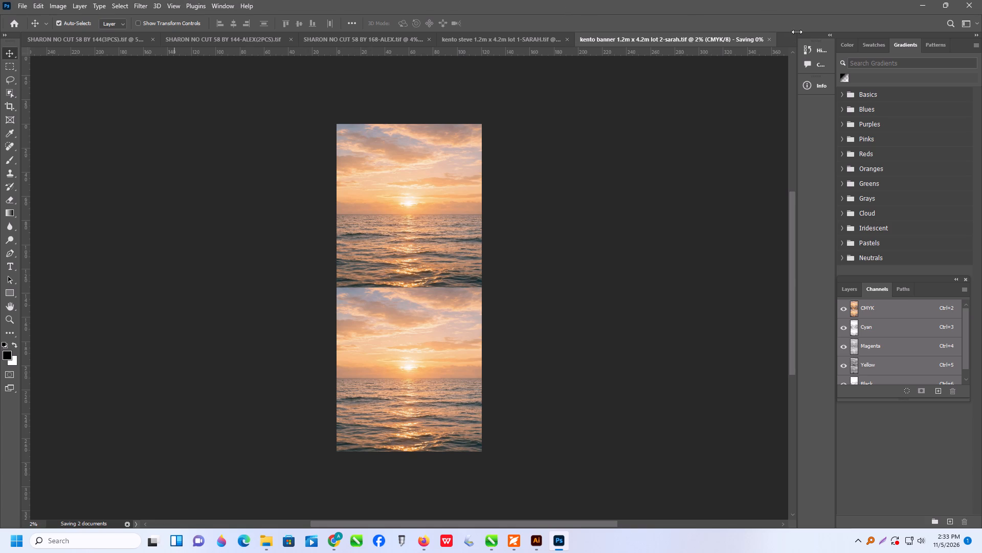
Open the 1.2m x 4.2m lot 3 PDF from the USB drive's kento folder in Photoshop, importing at 120 x 420.3 cm, 300 pixels/inch, CMYK.
click(920, 4)
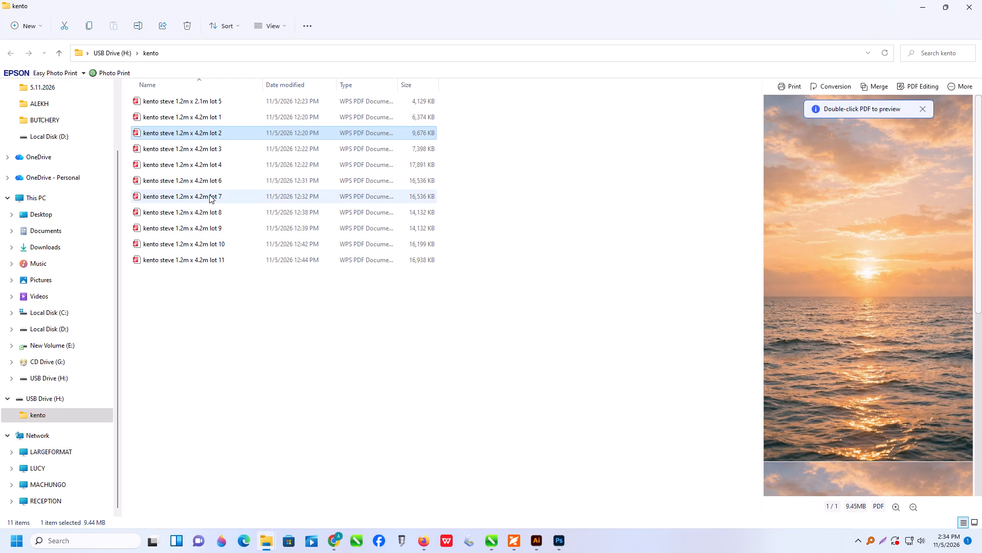
click(211, 146)
right_click(211, 145)
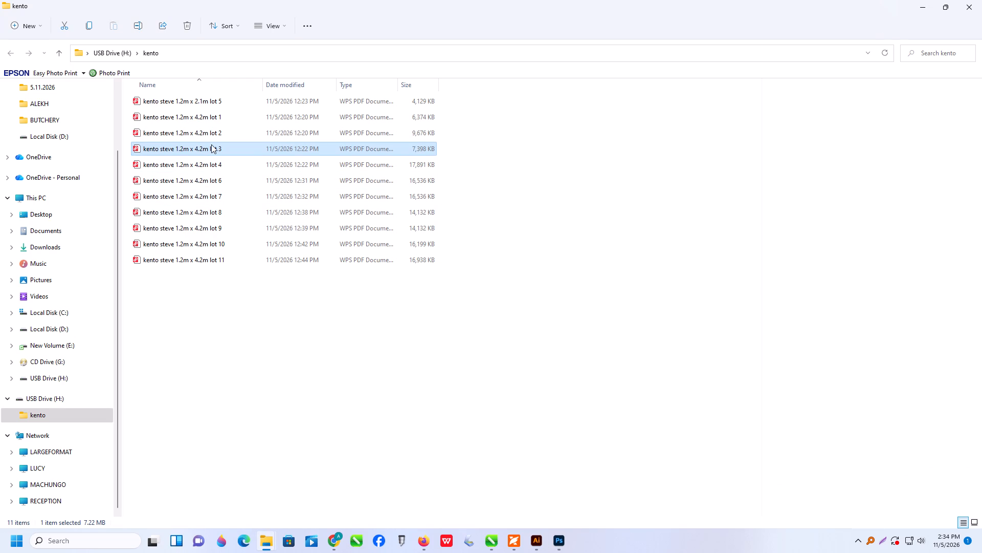
click(275, 192)
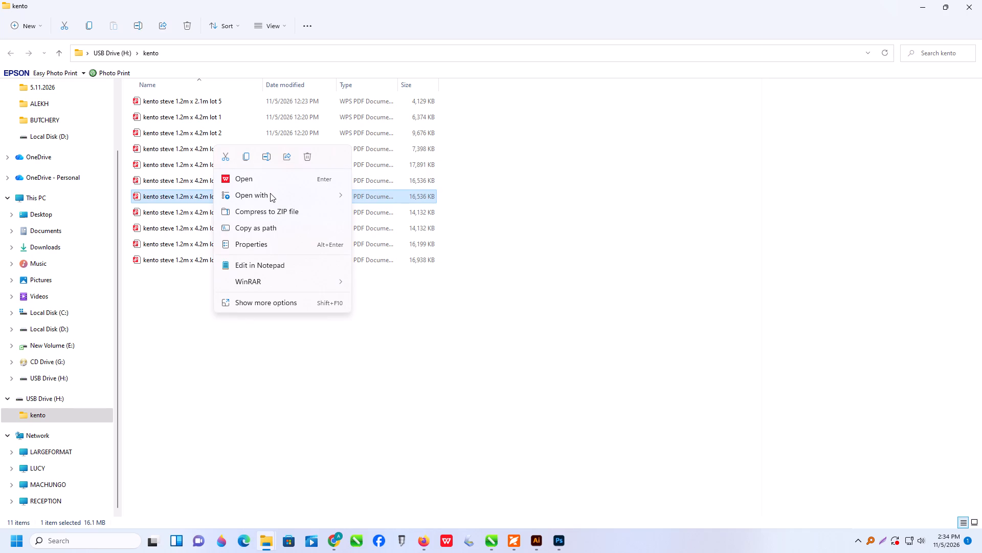
click(270, 193)
click(251, 193)
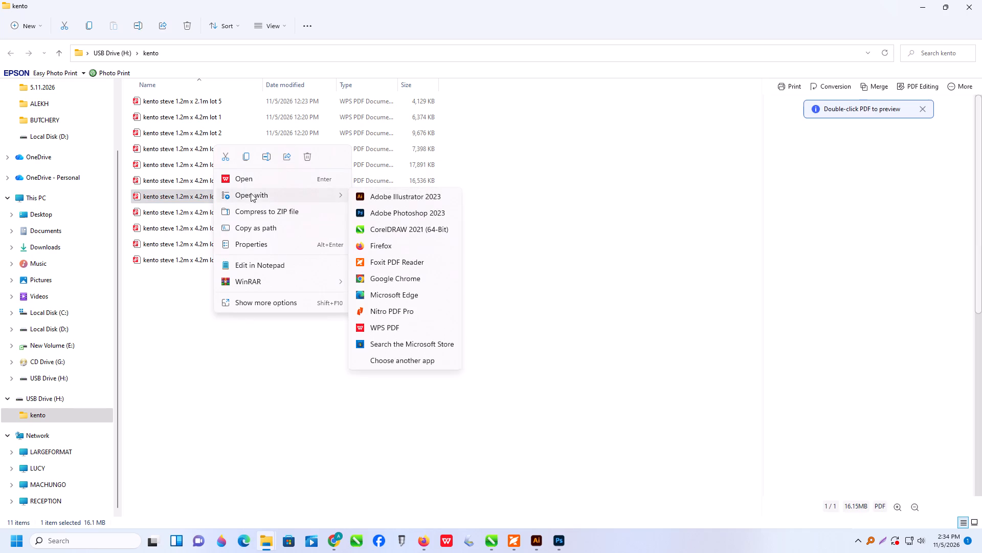
double_click(368, 212)
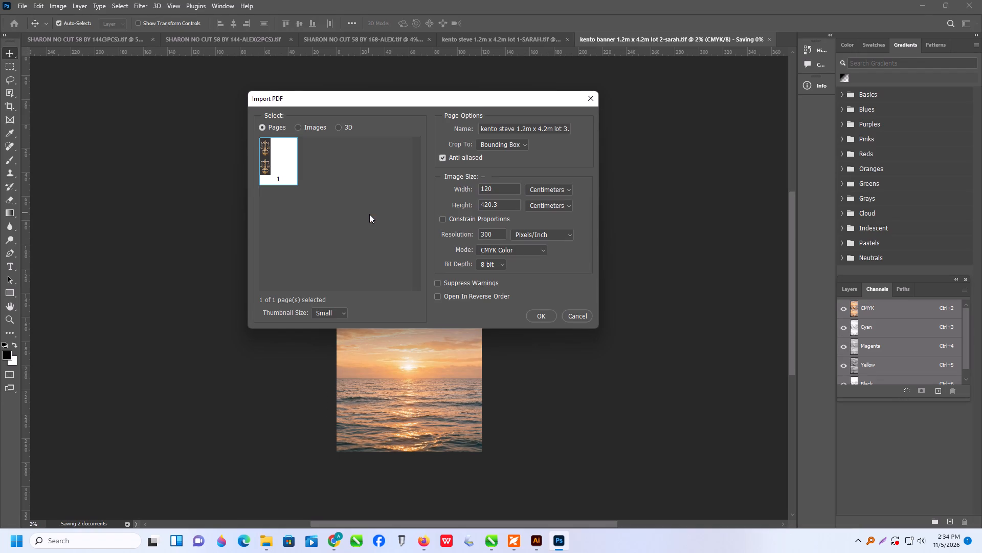
click(539, 315)
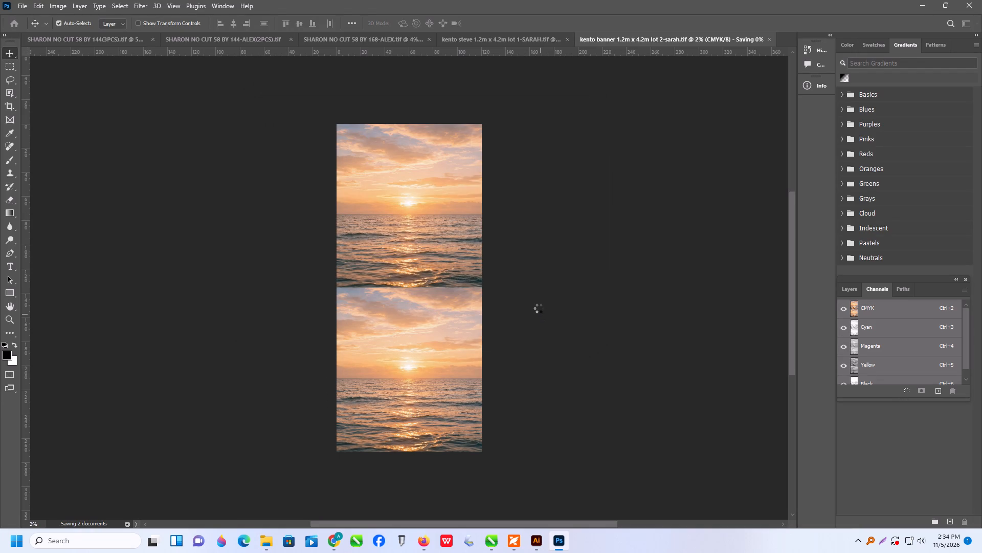
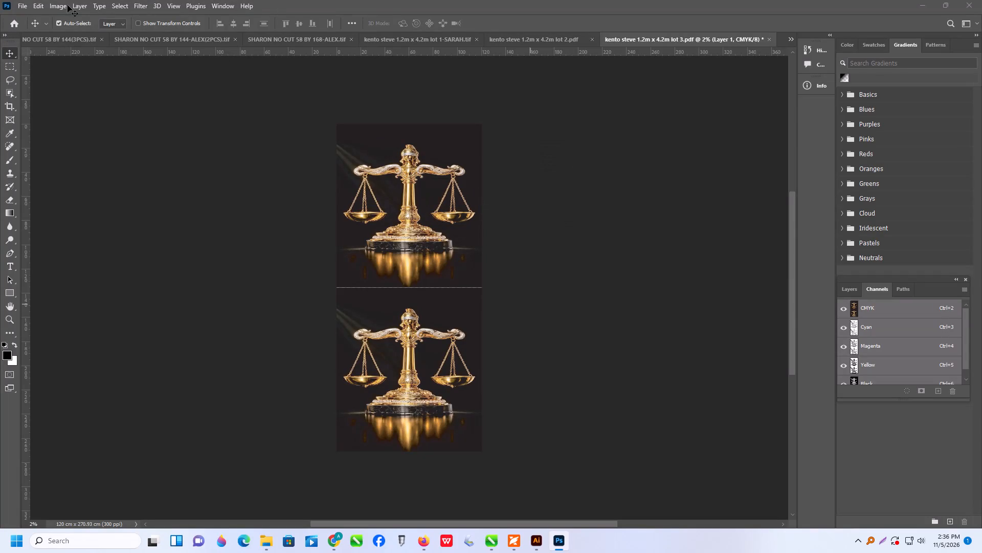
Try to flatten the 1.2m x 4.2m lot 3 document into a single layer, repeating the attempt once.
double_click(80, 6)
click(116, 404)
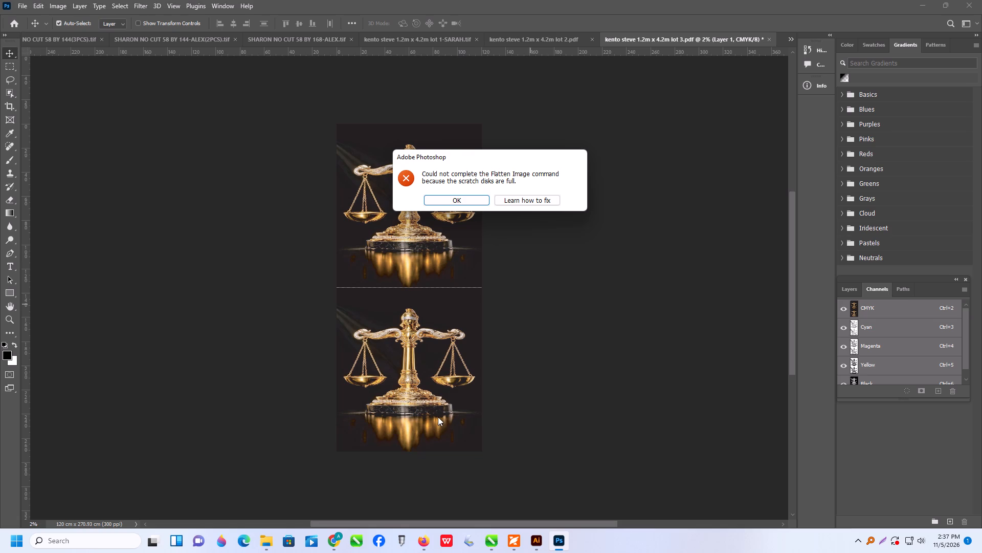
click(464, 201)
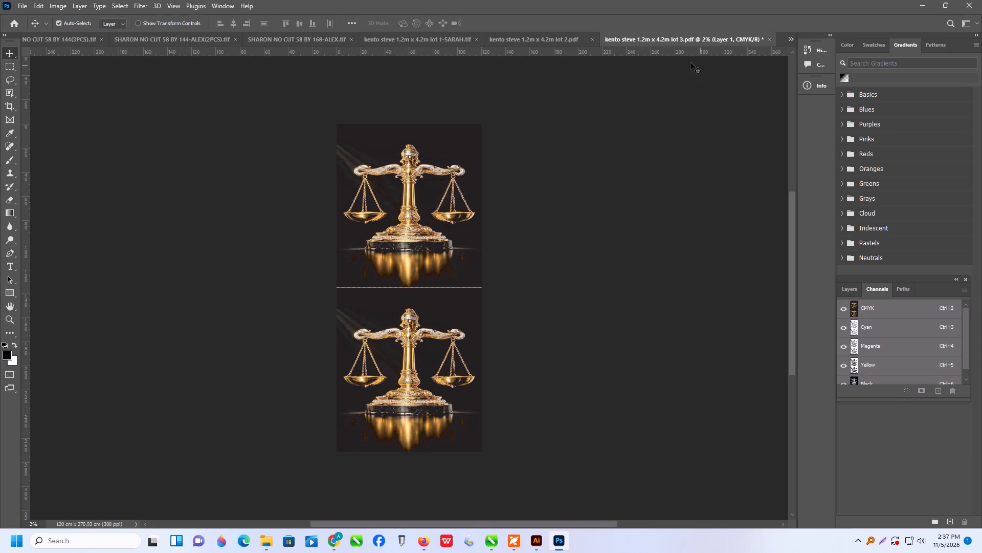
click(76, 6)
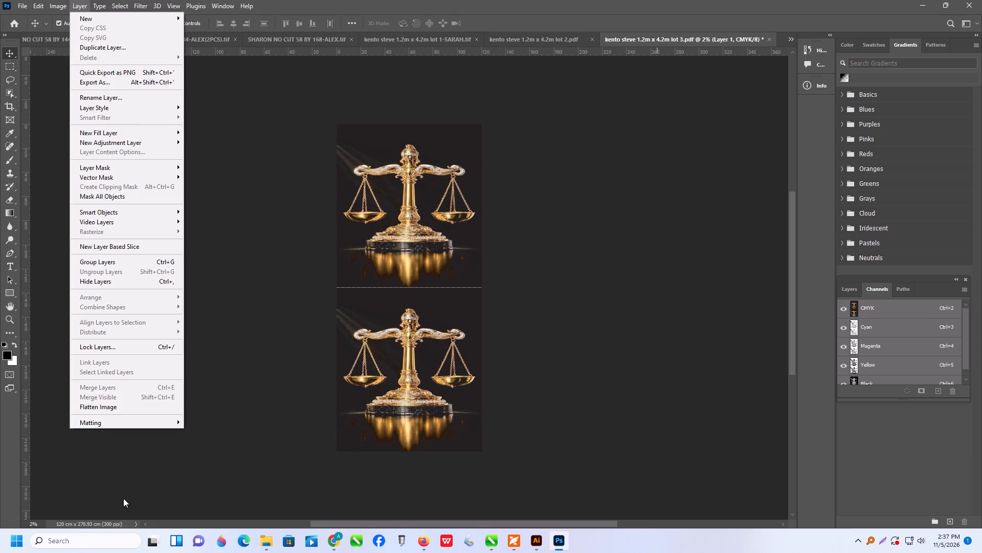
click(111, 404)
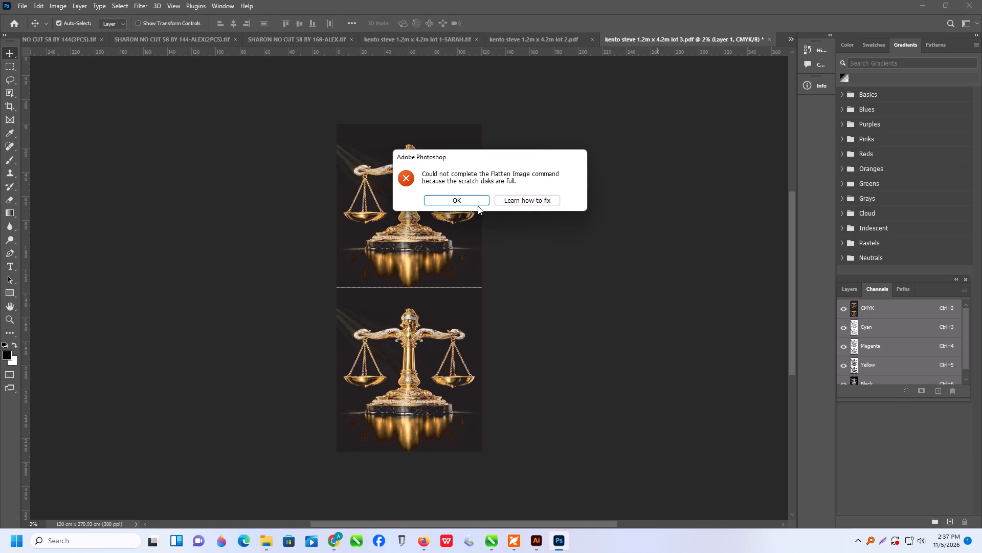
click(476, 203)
Switch to the open 1.2m x 4.2m lot 2 document.
click(520, 40)
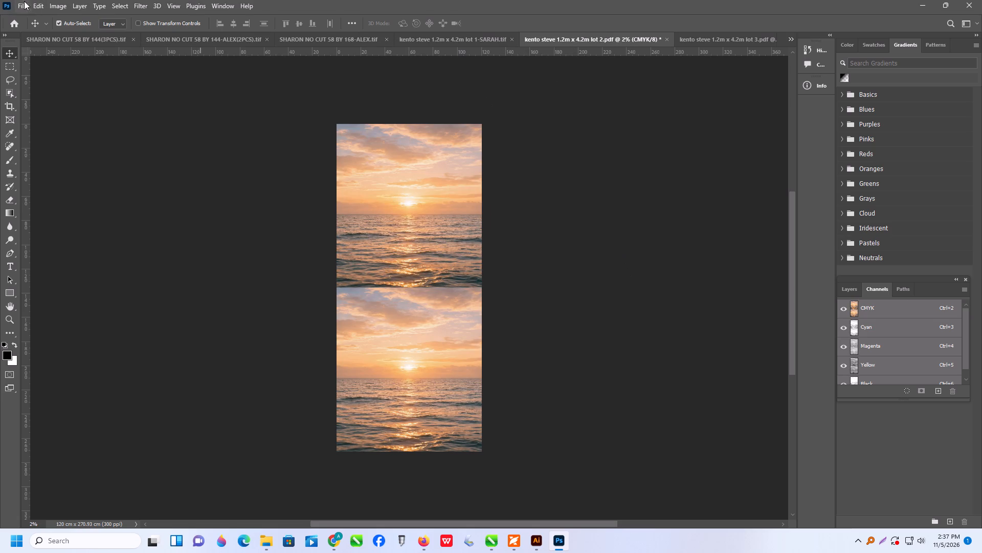
click(21, 15)
click(18, 1)
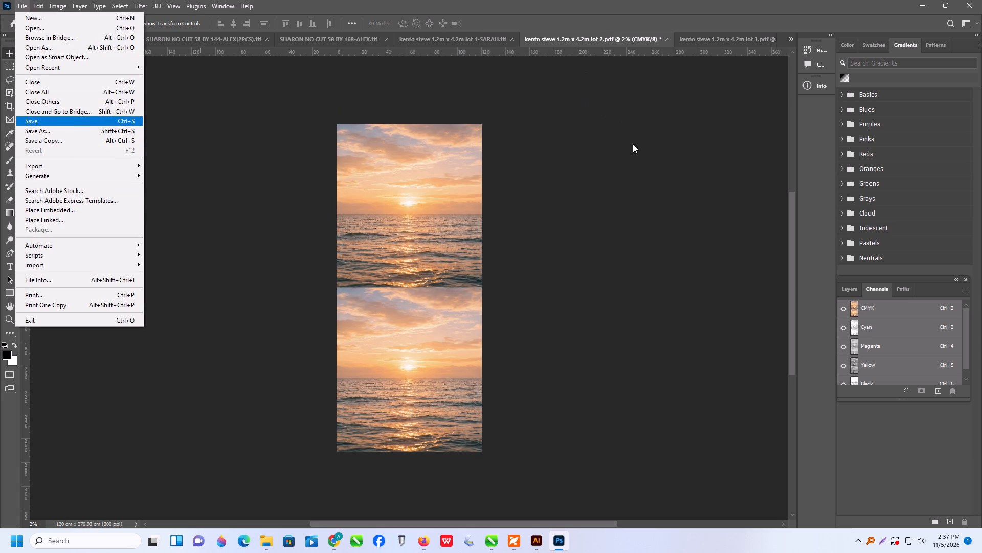
click(638, 183)
Check the network's largeformat 5.11.2026 folder in File Explorer for the lot 2 TIFF, and close the window.
drag(272, 540, 272, 535)
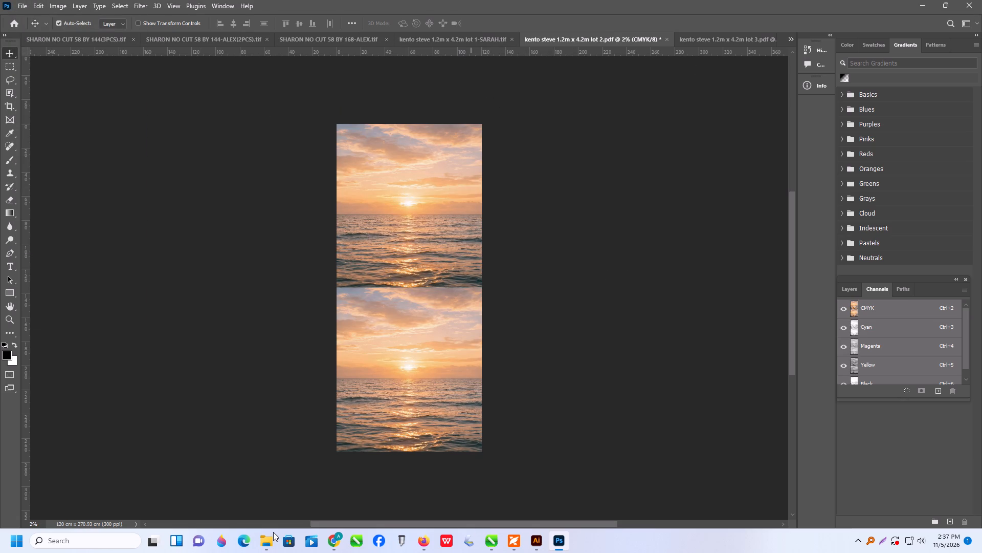
click(272, 538)
click(277, 517)
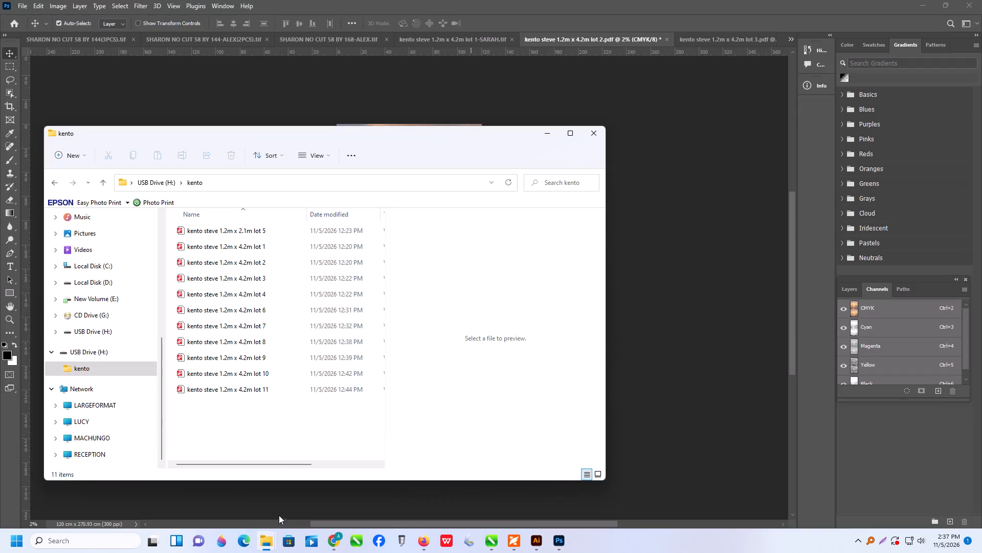
double_click(106, 401)
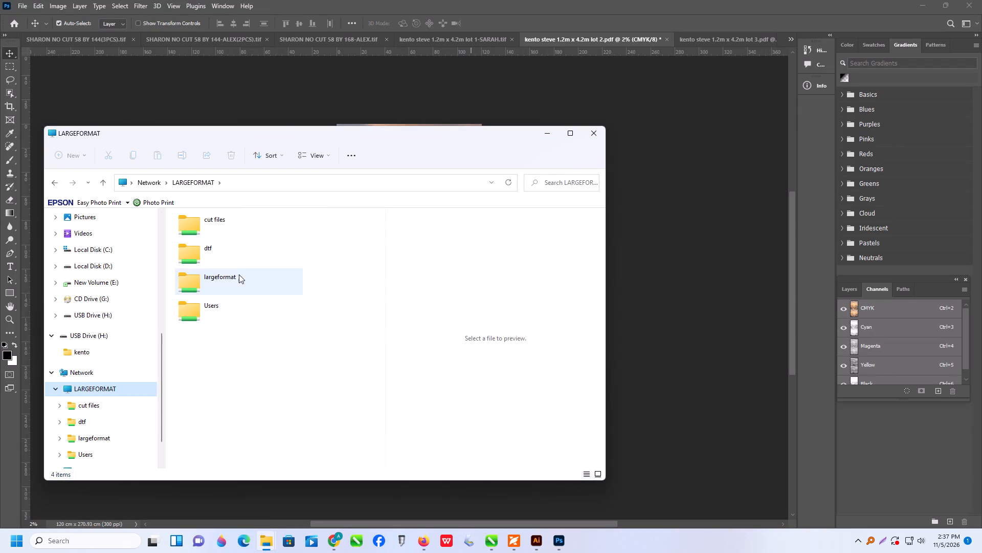
double_click(235, 273)
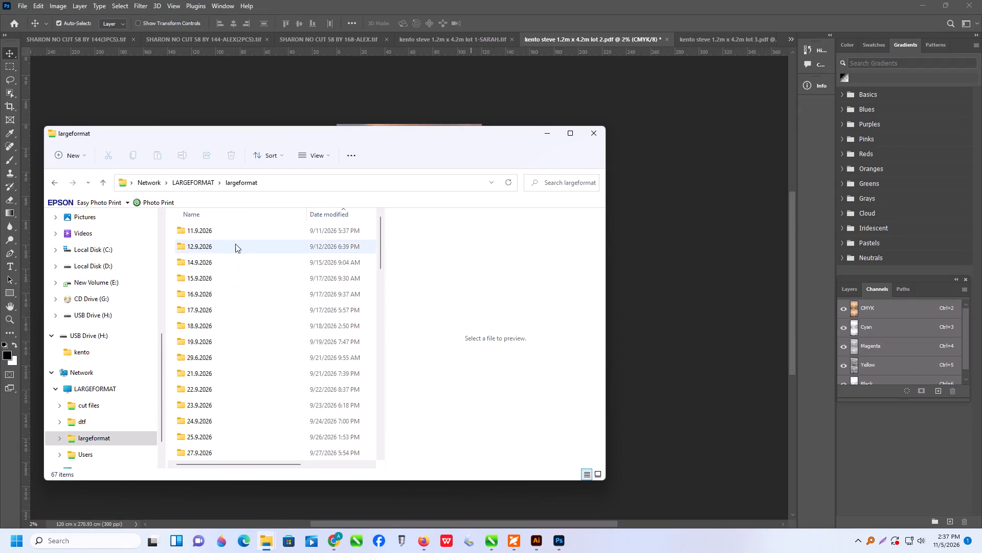
scroll(232, 297, down, 18)
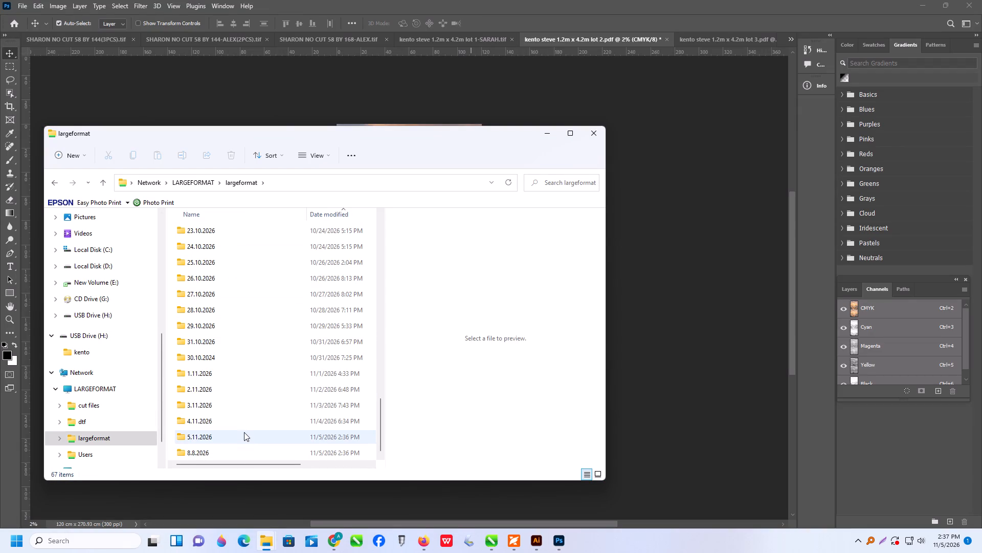
scroll(244, 432, down, 3)
double_click(237, 436)
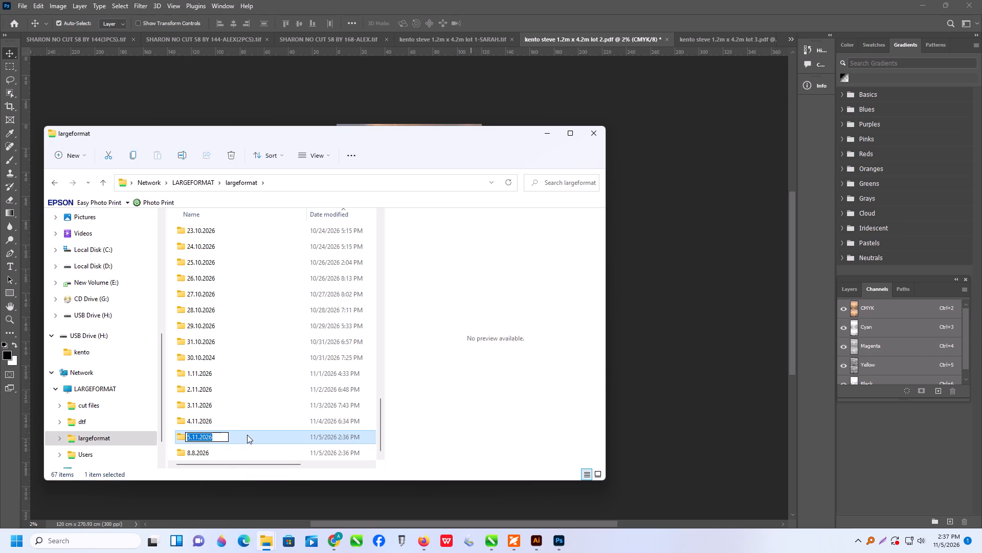
double_click(247, 435)
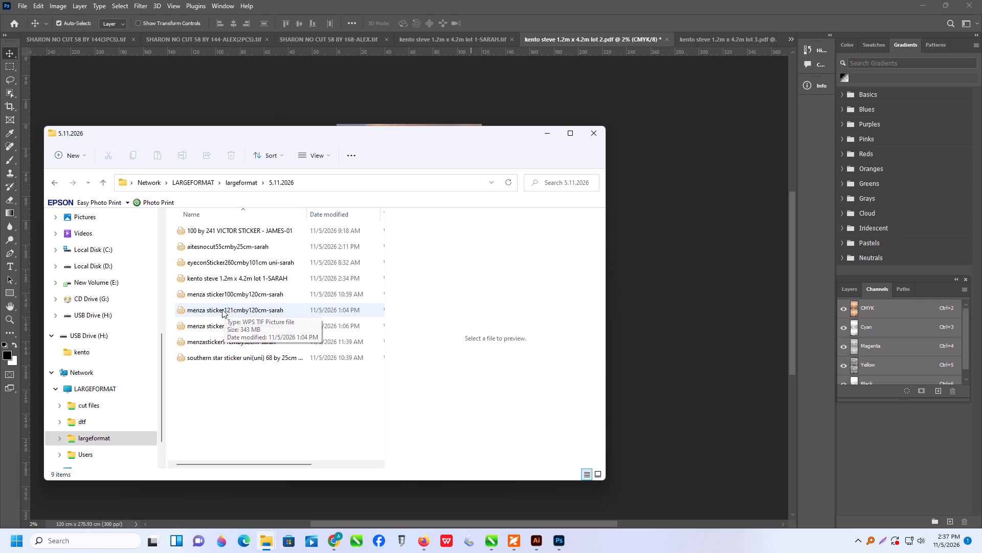
click(593, 133)
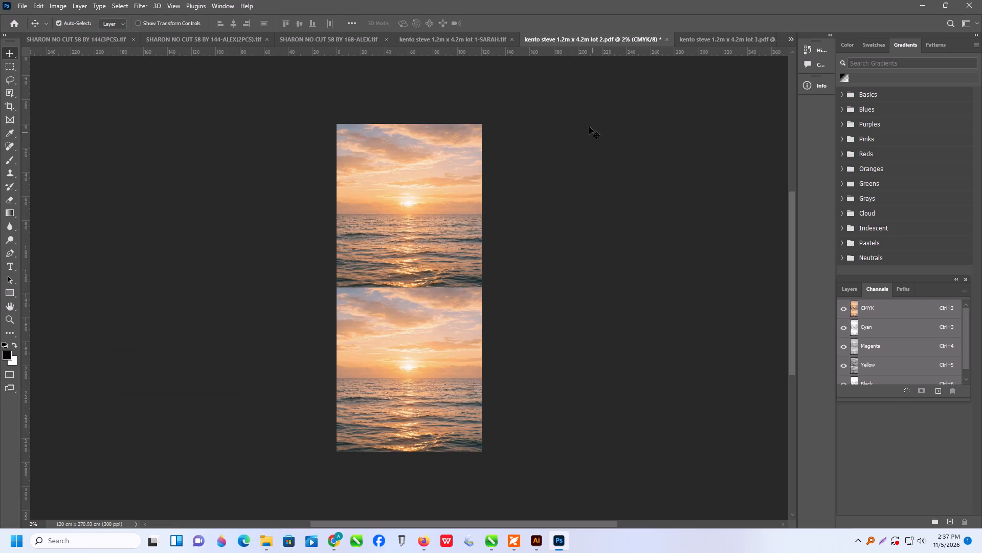
Save the lot 2 document as an uncompressed TIFF named "kento banner 1.2m x 4.2m lot 2-sarah" in the network's 5.11.2026 folder.
click(23, 6)
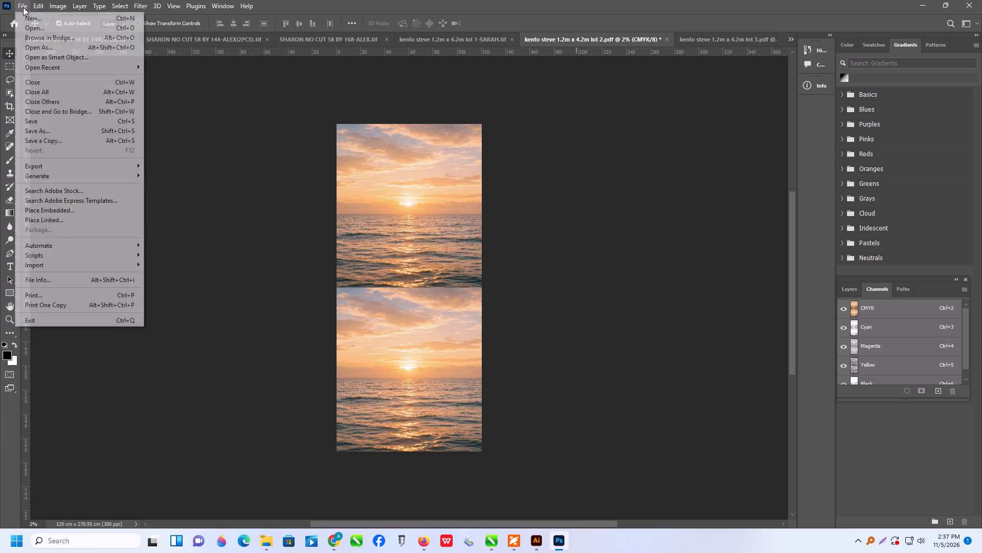
click(62, 126)
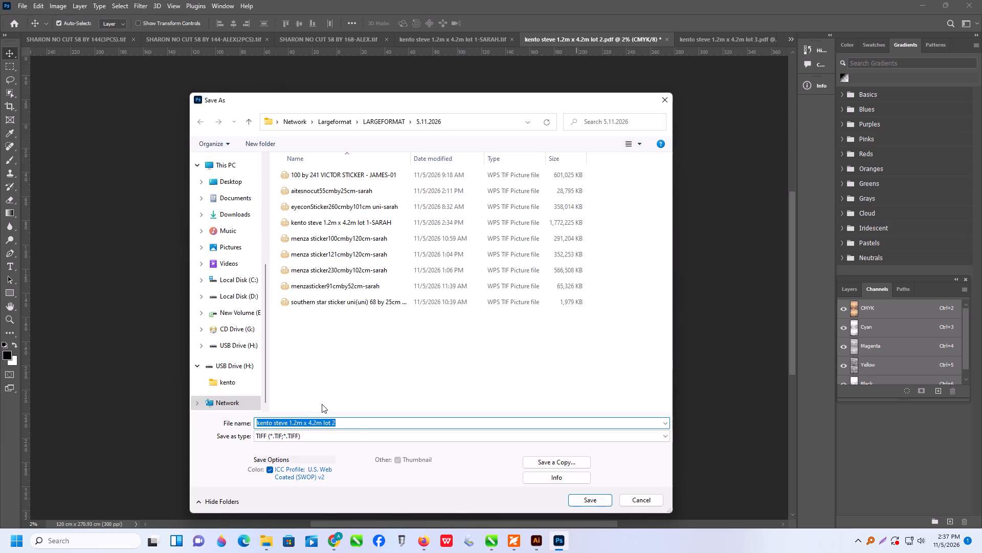
click(347, 423)
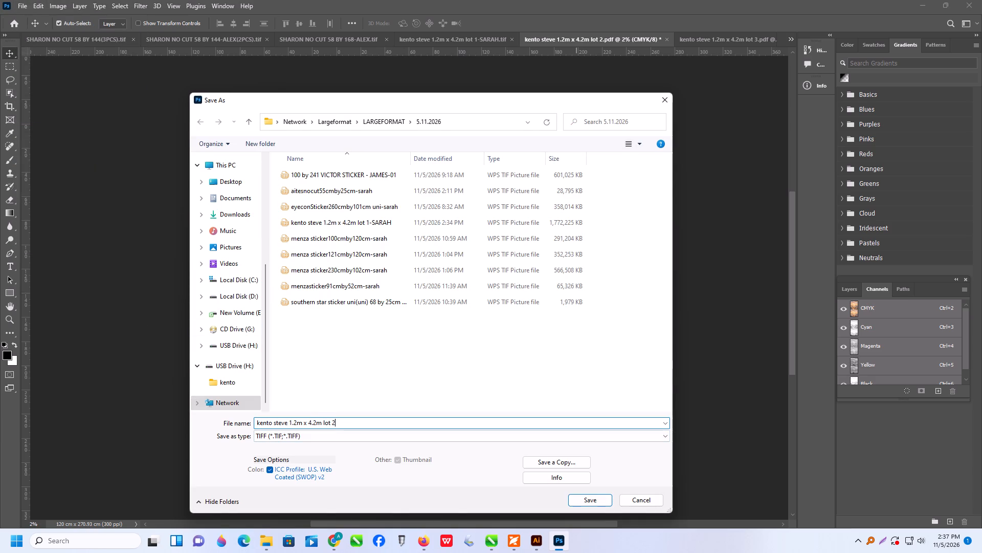
double_click(281, 422)
triple_click(281, 422)
text(banner)
key(space)
click(355, 424)
key(minus)
text(sarah)
key(Return)
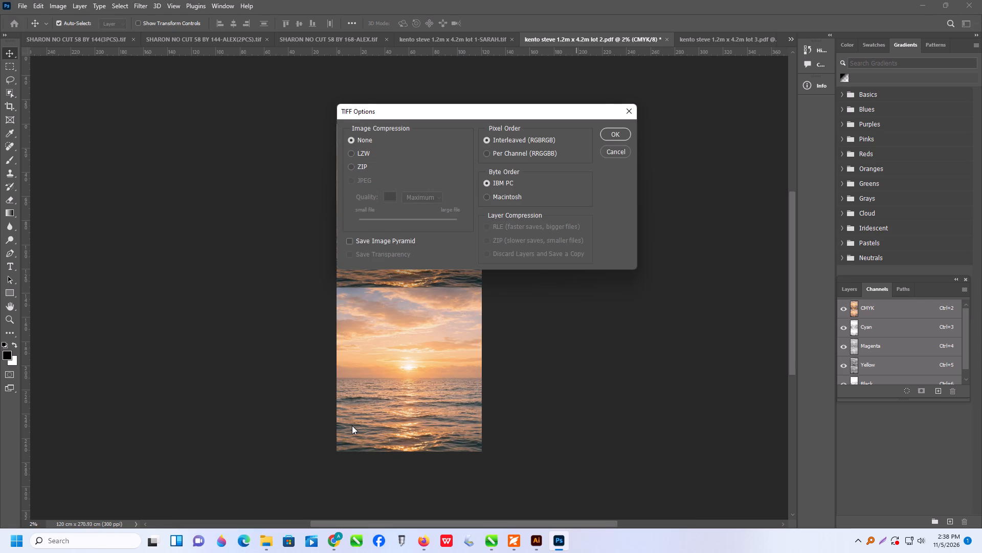
key(Return)
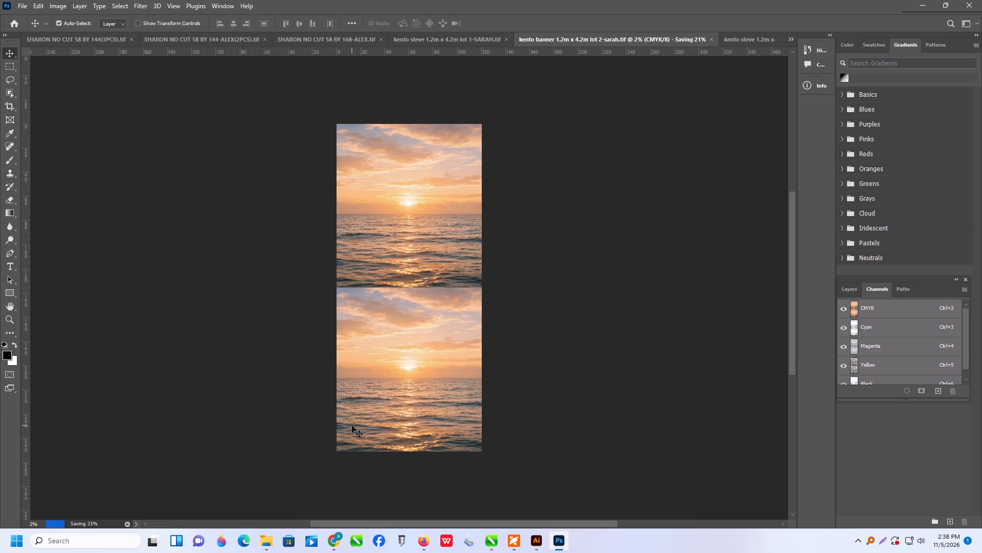
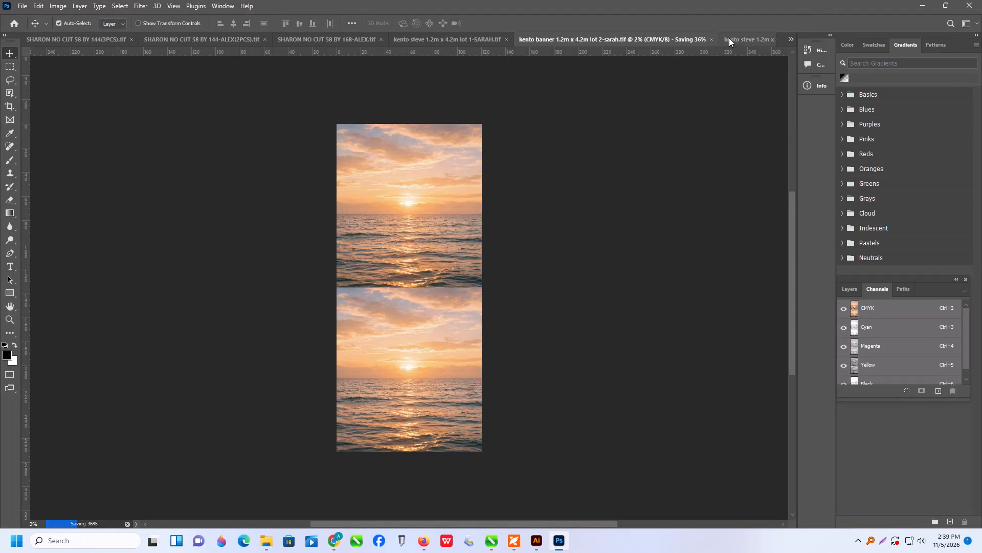
Switch to the open 1.2m x 4.2m lot 3 document and try again to flatten it into a single layer.
click(747, 41)
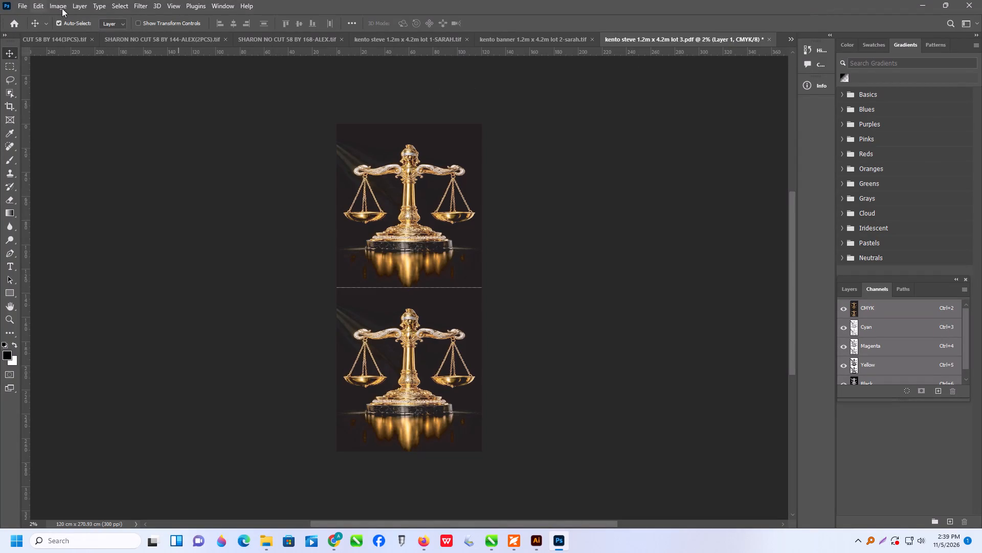
click(78, 6)
click(102, 406)
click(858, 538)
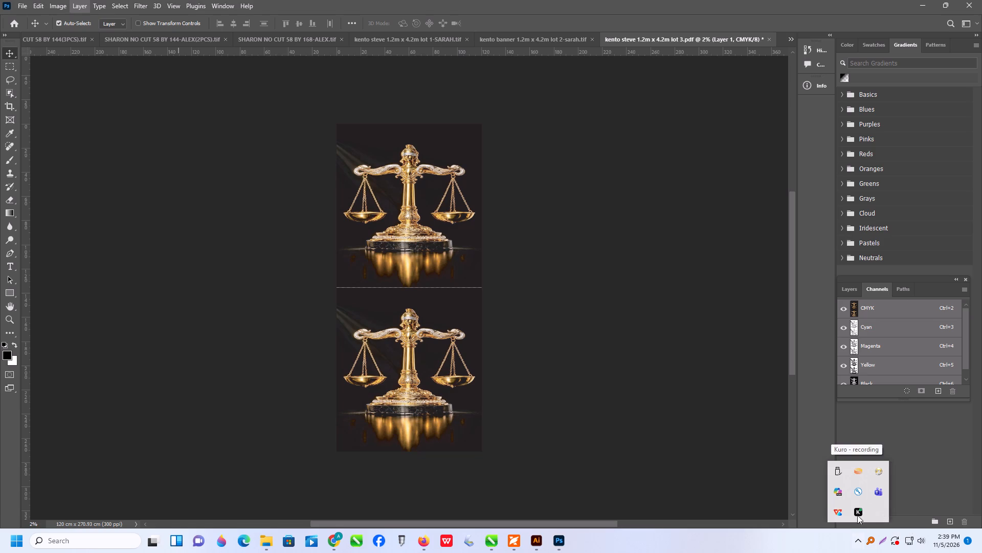
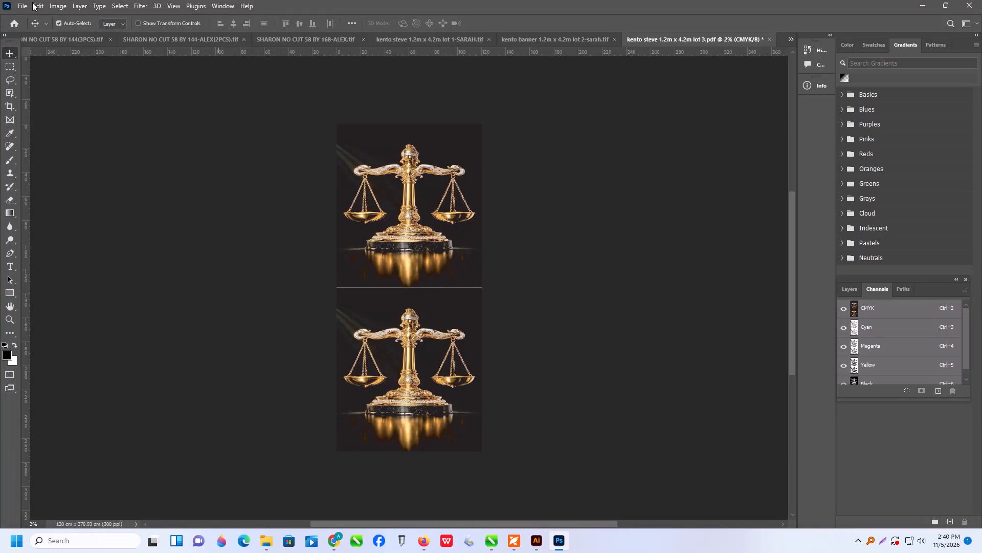
Save the lot 3 document as a TIFF named "kento banner 1.2m x 4.2m lot 3-sarah" in the network LARGEFORMAT folder 5.11.2026.
click(22, 2)
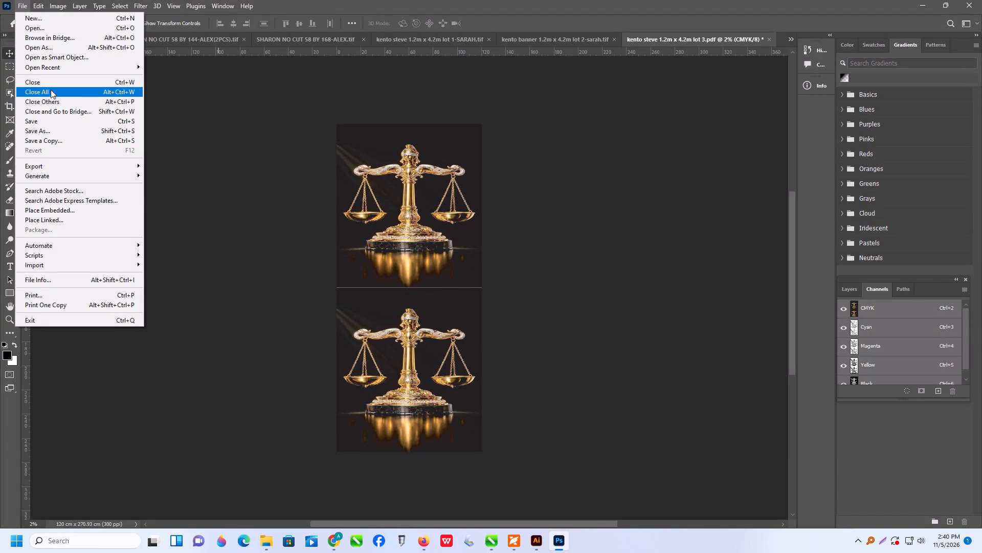
click(53, 129)
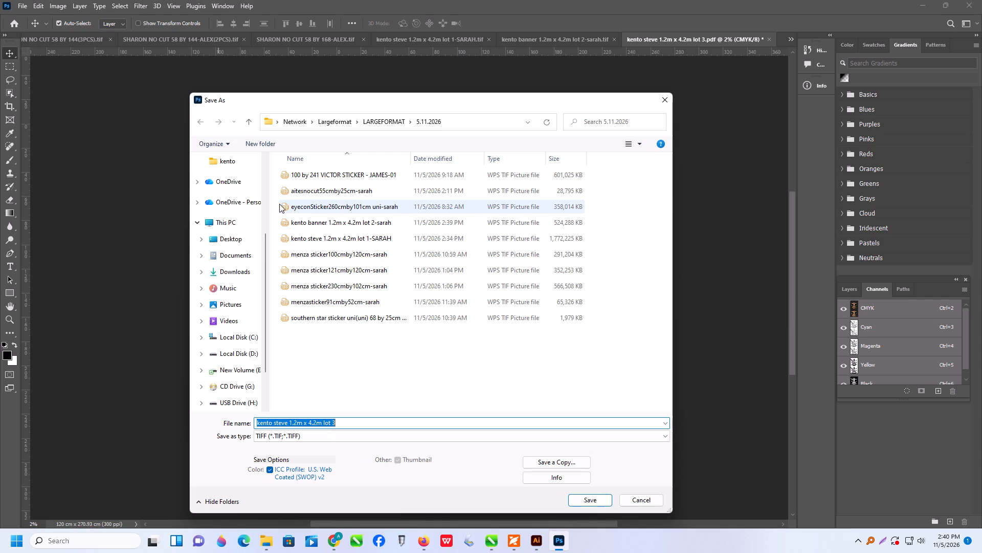
double_click(282, 423)
double_click(282, 423)
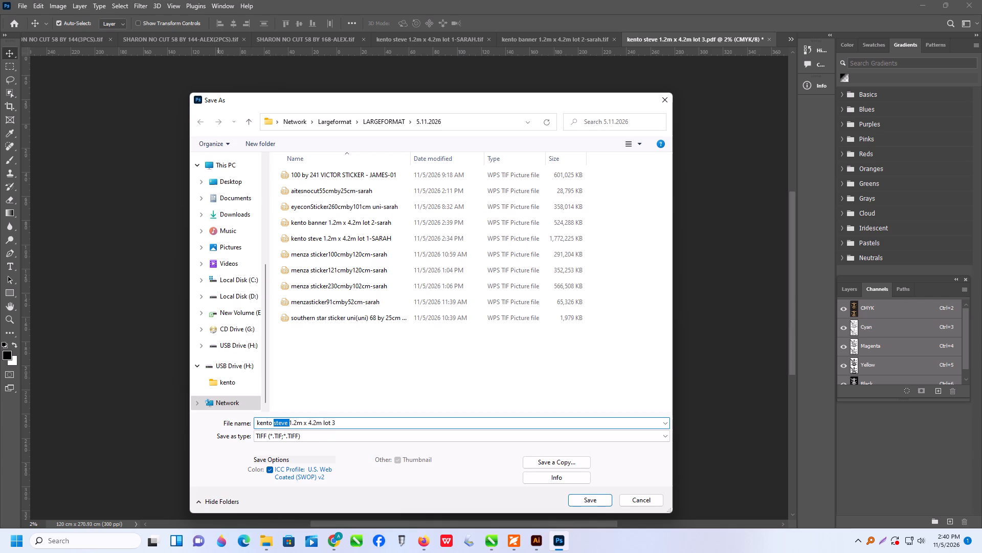
text(banner)
key(space)
click(349, 421)
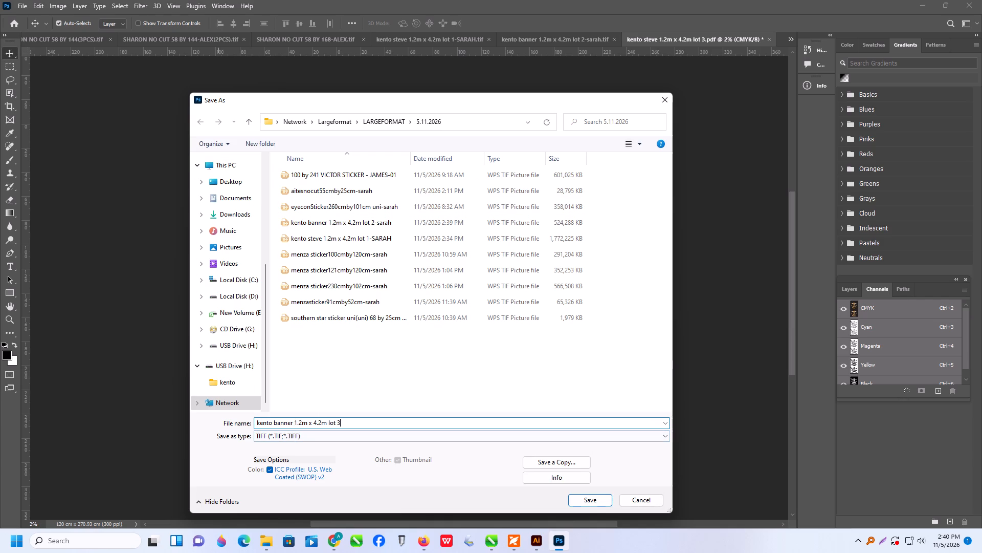
text(-sarah)
key(Return)
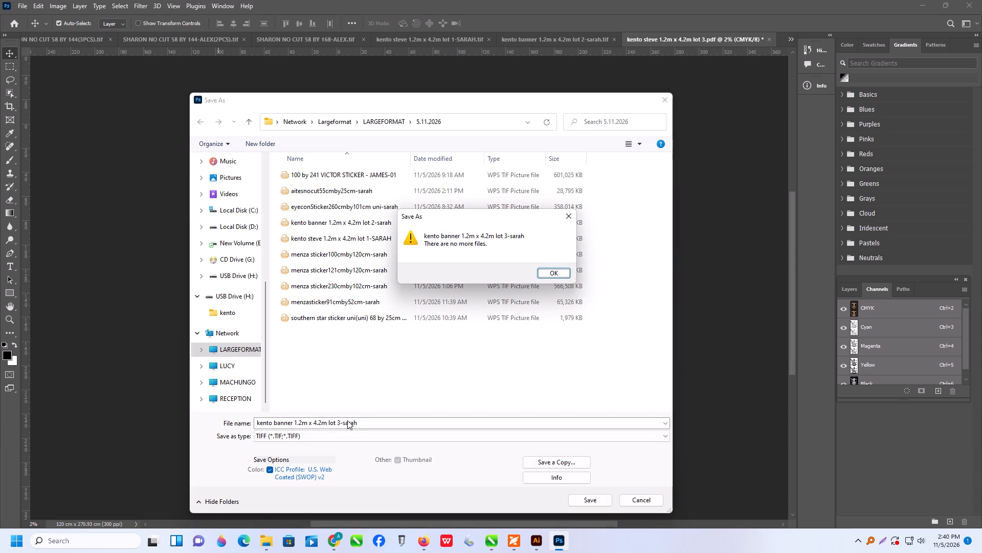
click(564, 215)
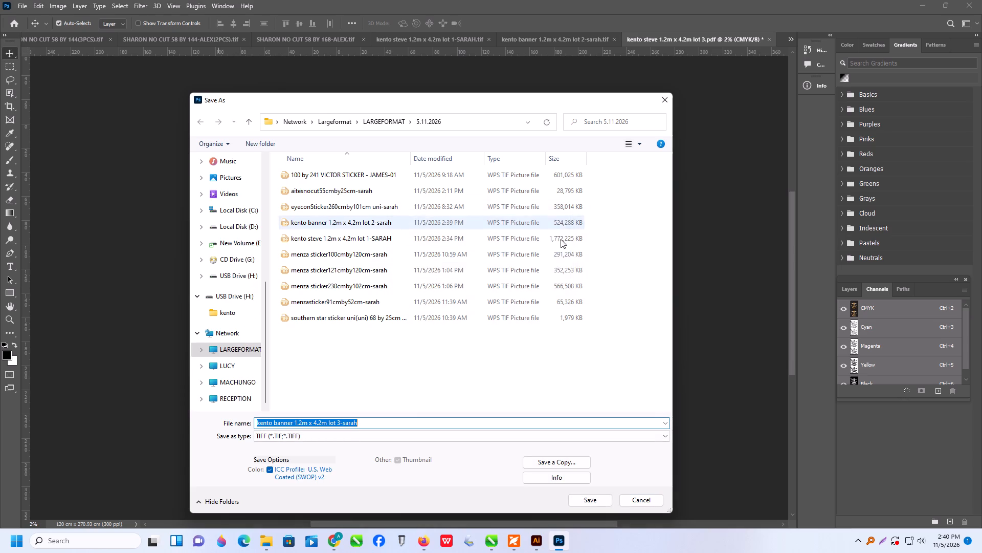
click(365, 427)
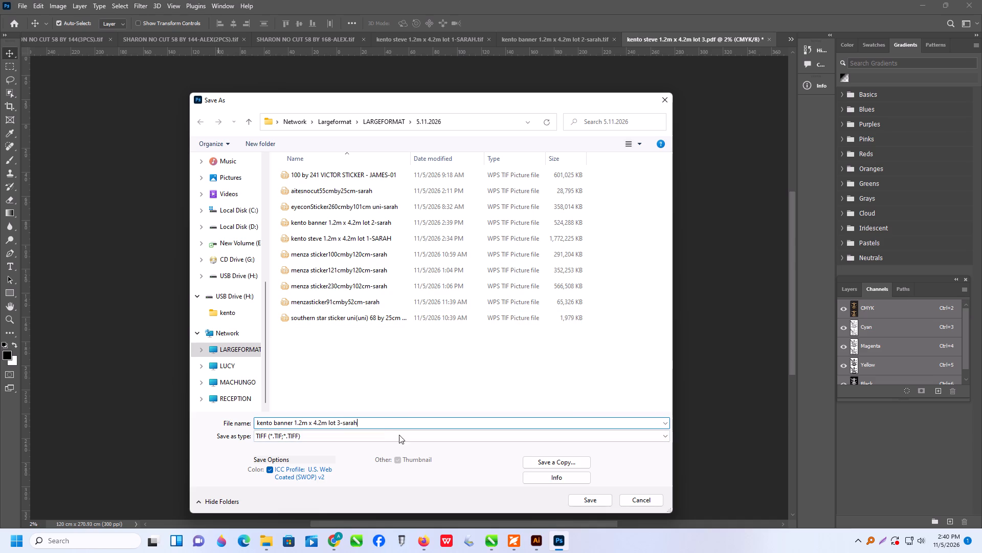
click(588, 500)
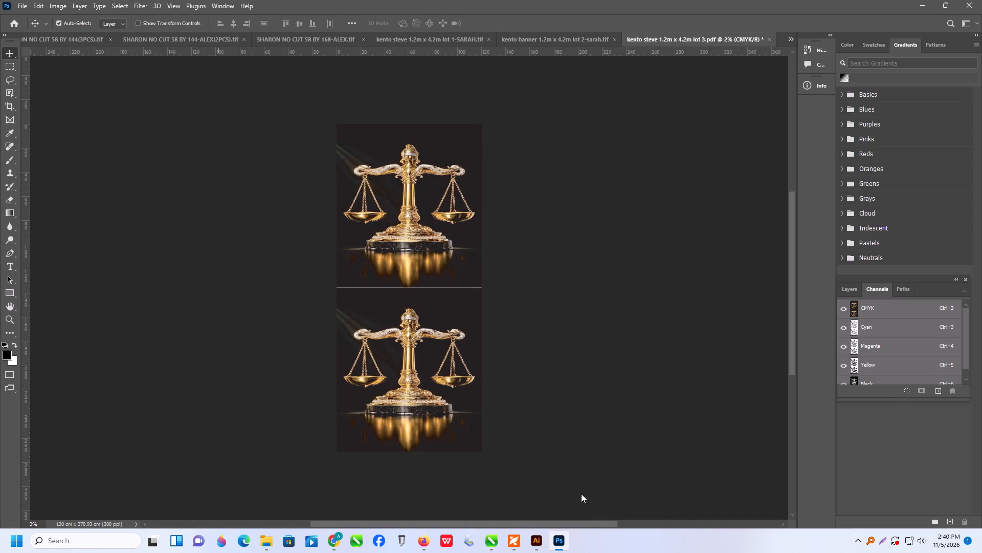
click(612, 137)
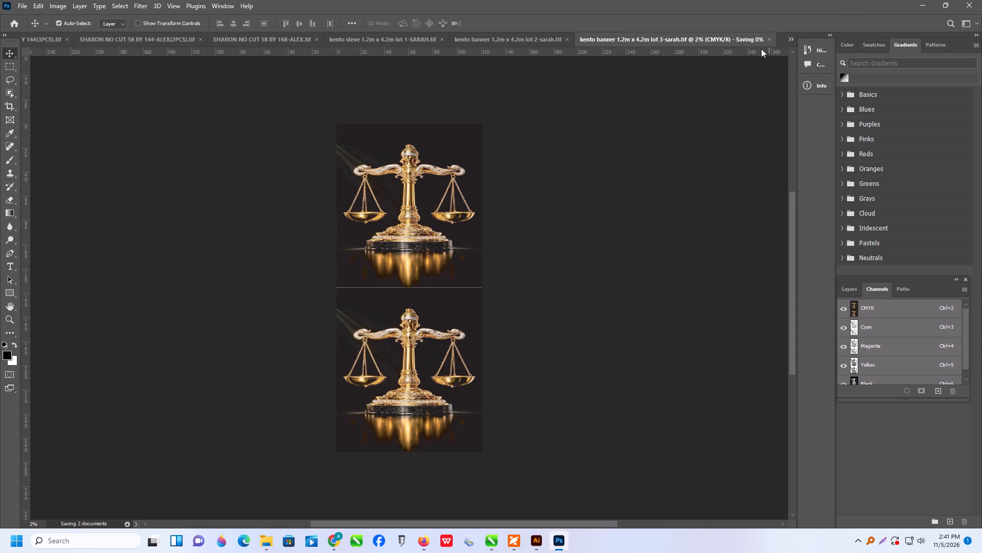
click(920, 6)
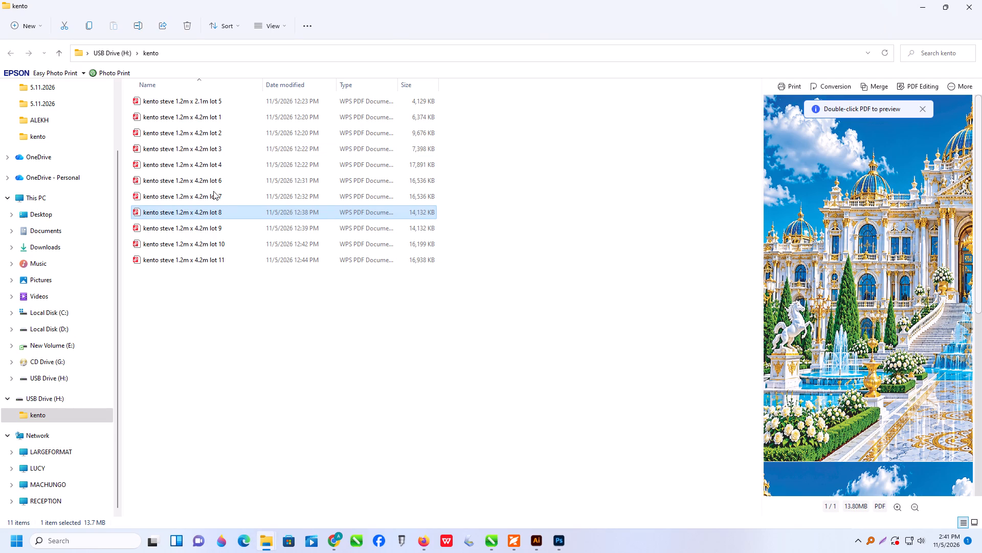
click(222, 166)
right_click(222, 166)
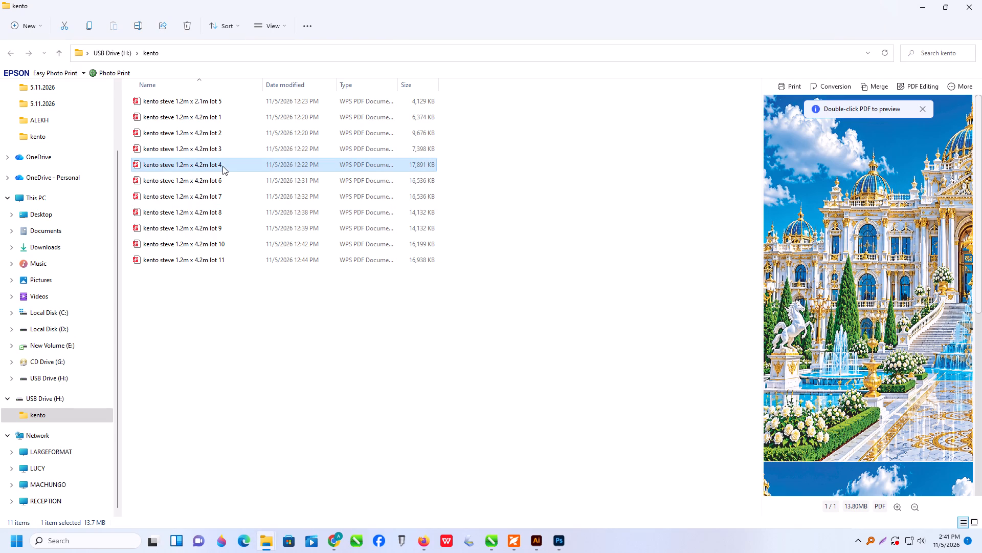
click(271, 214)
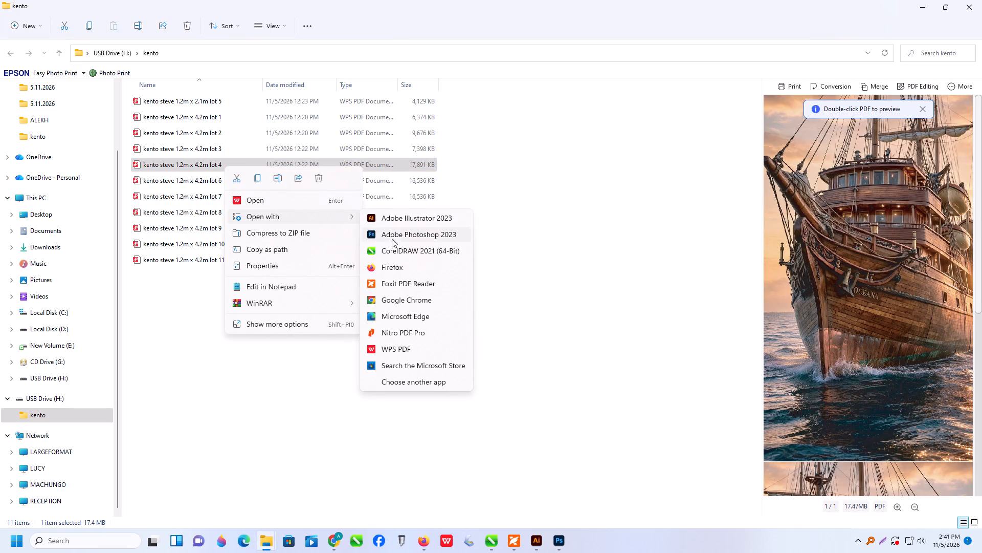
click(392, 234)
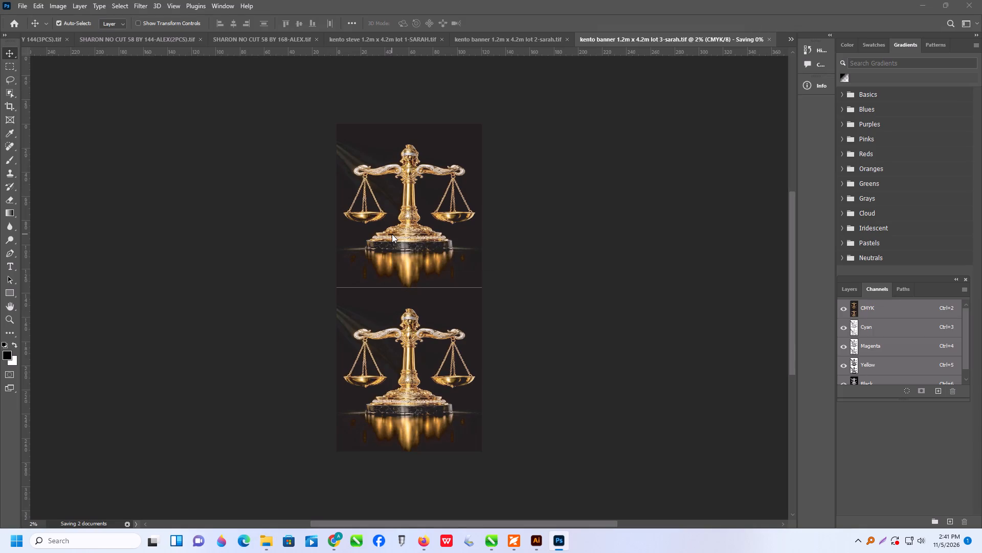
drag(493, 236, 492, 234)
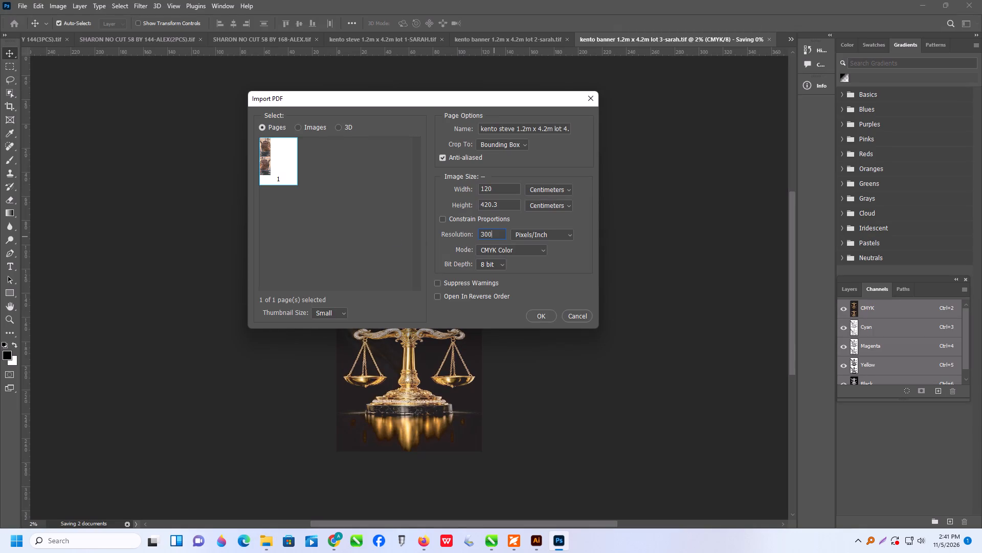
drag(492, 234, 476, 236)
text(150)
click(545, 315)
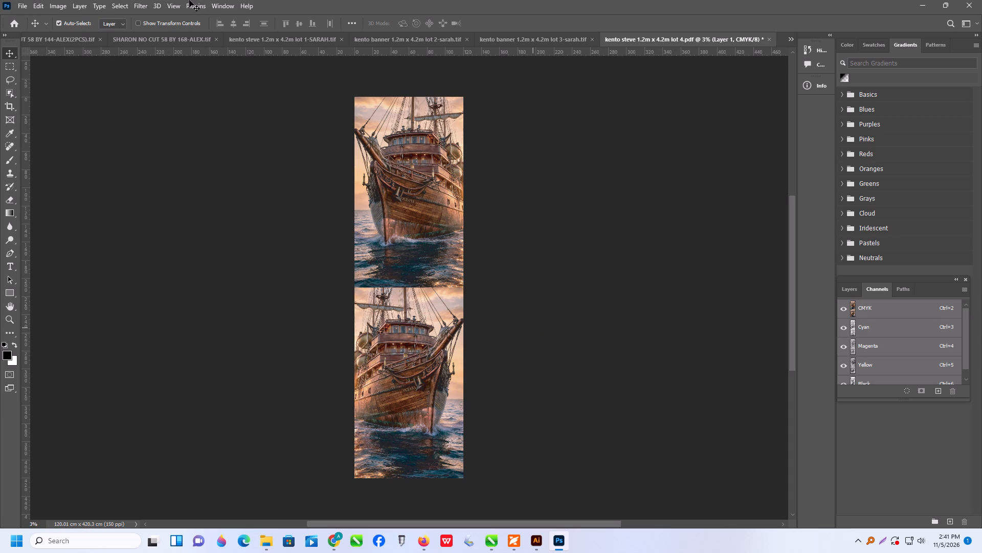
Check the image dimensions and resolution of the lot 4 document.
click(58, 13)
click(58, 4)
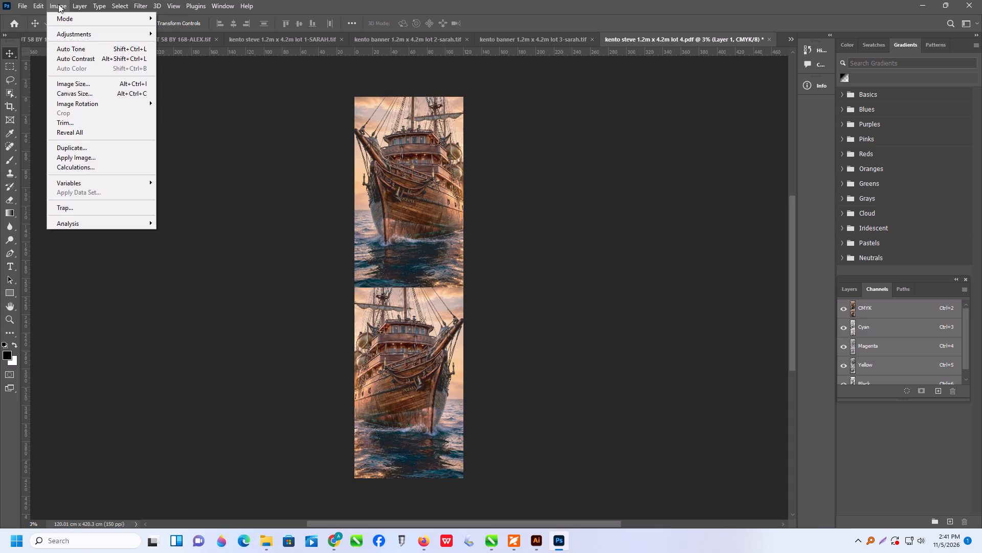
click(72, 87)
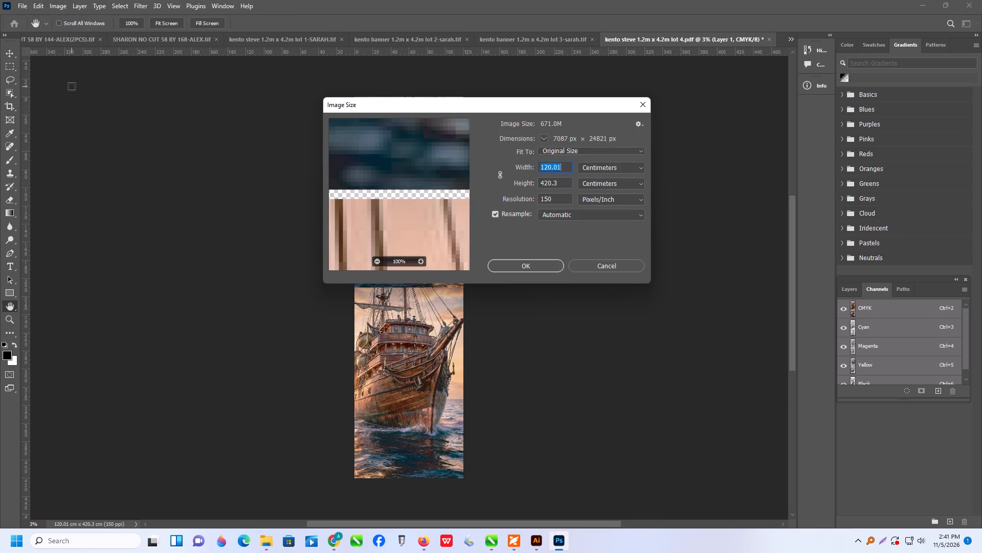
double_click(529, 268)
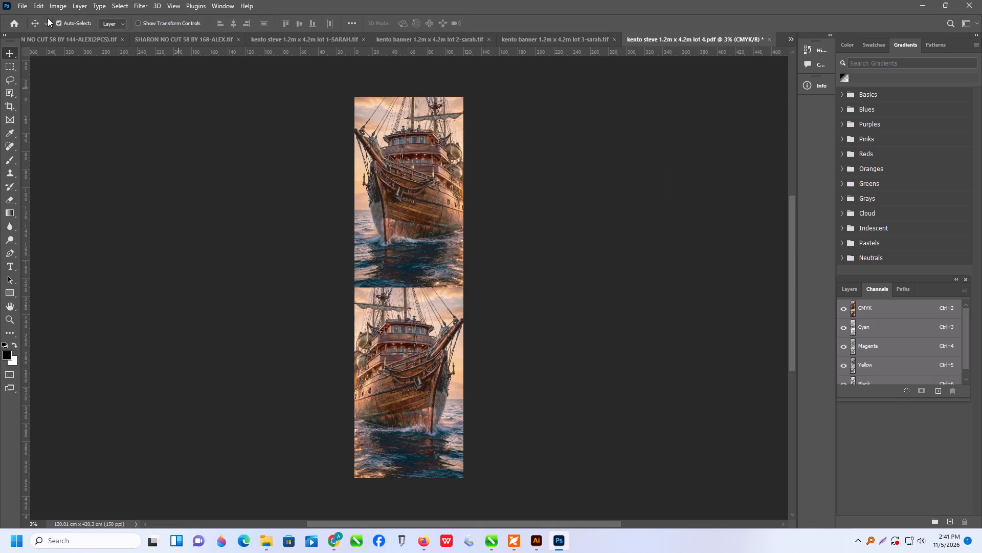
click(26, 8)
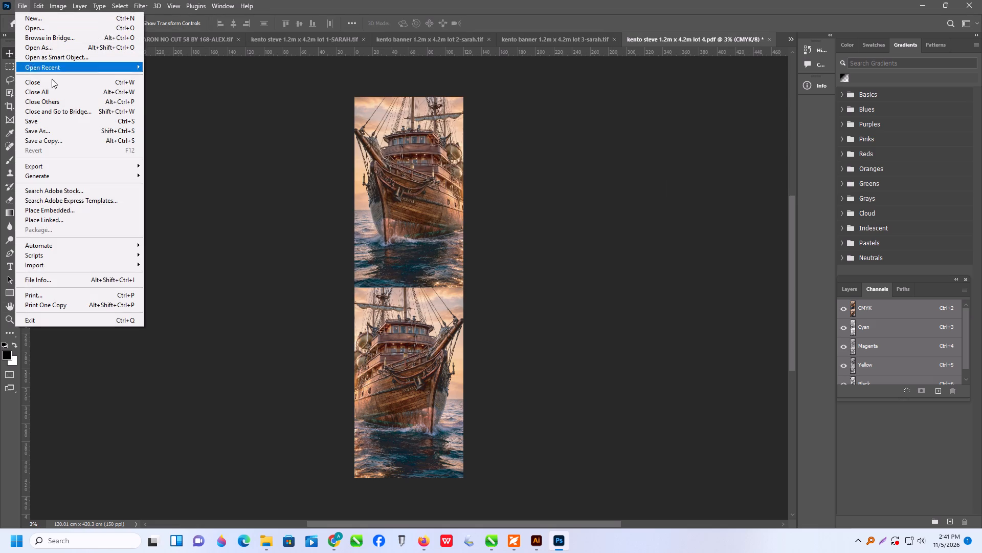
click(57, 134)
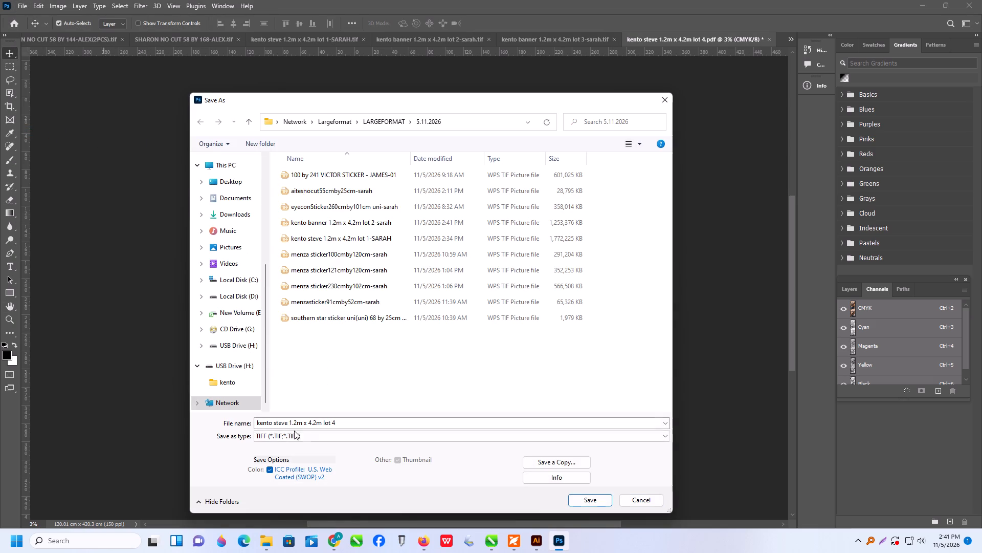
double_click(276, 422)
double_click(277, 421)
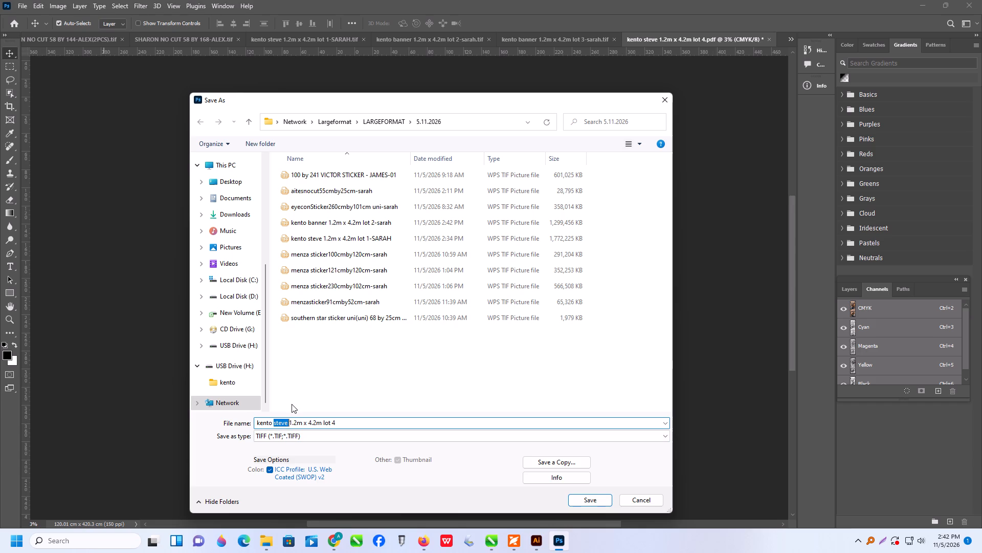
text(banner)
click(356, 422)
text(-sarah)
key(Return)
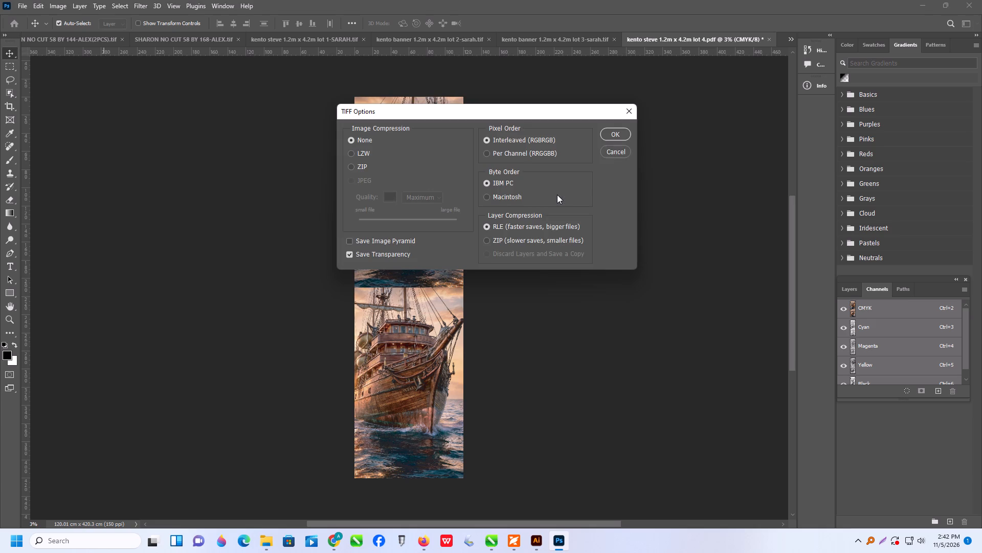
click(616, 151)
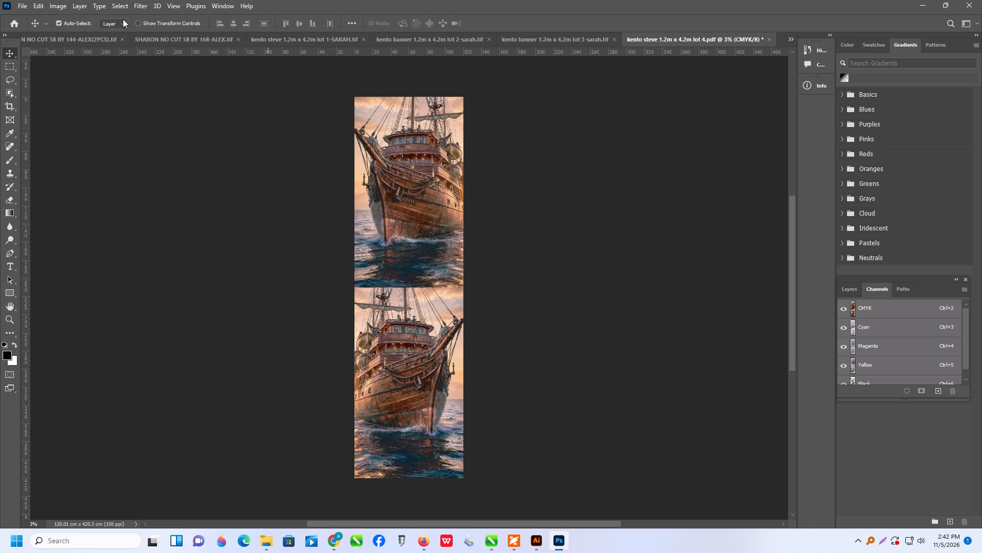
Flatten the lot 4 ship image into a single layer.
click(83, 8)
double_click(99, 407)
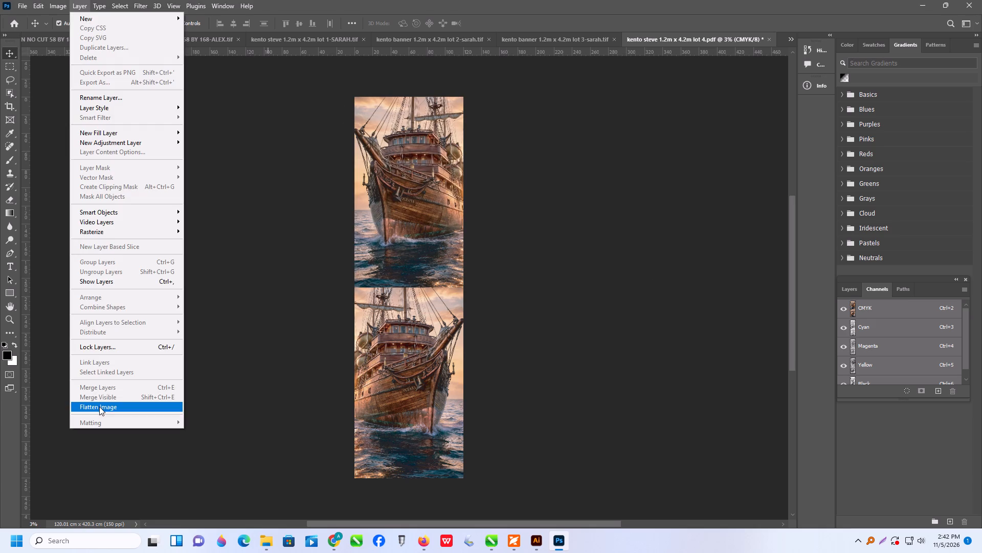
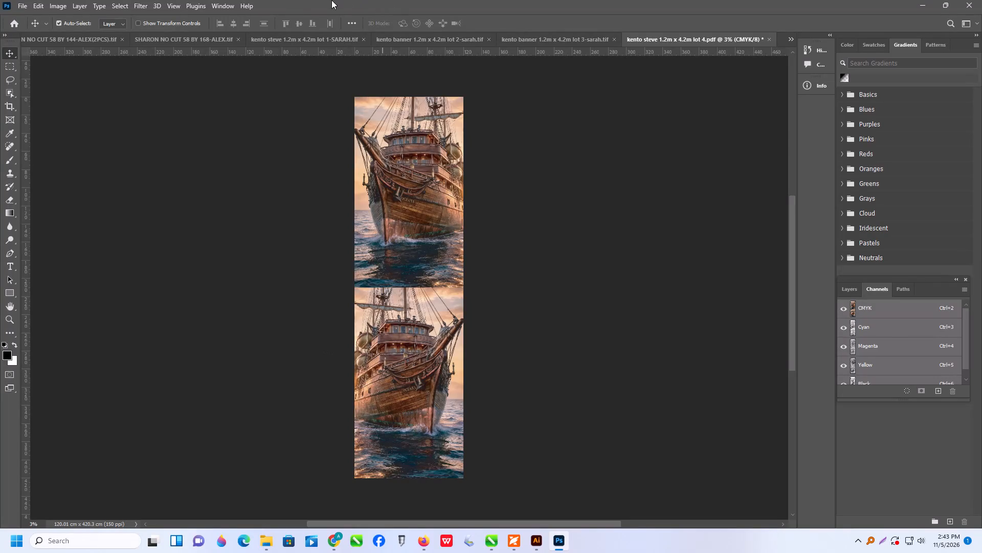
Save the lot 4 document as a TIFF named "kento banner 1.2m x 4.2m lot 4-sarah" in the network LARGEFORMAT folder 5.11.2026.
click(17, 5)
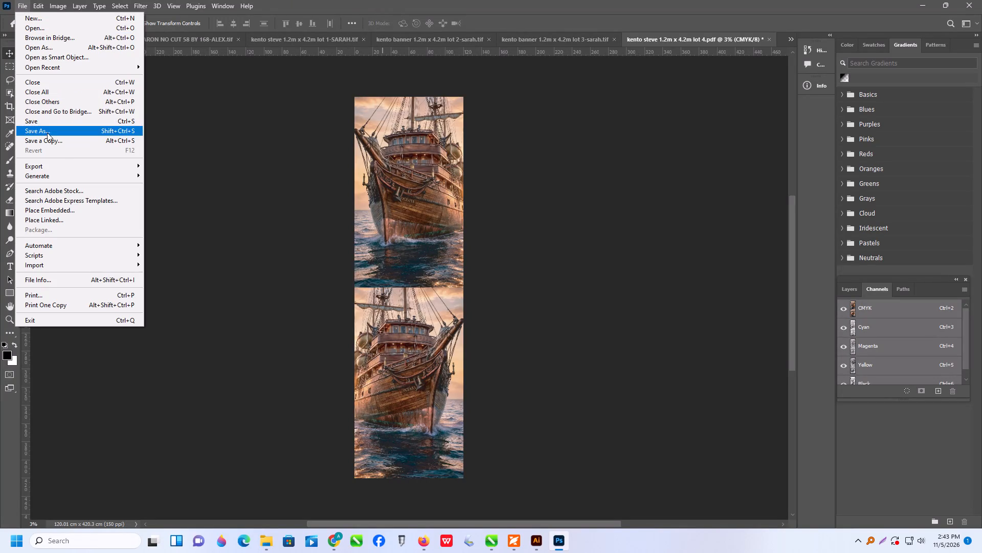
click(47, 131)
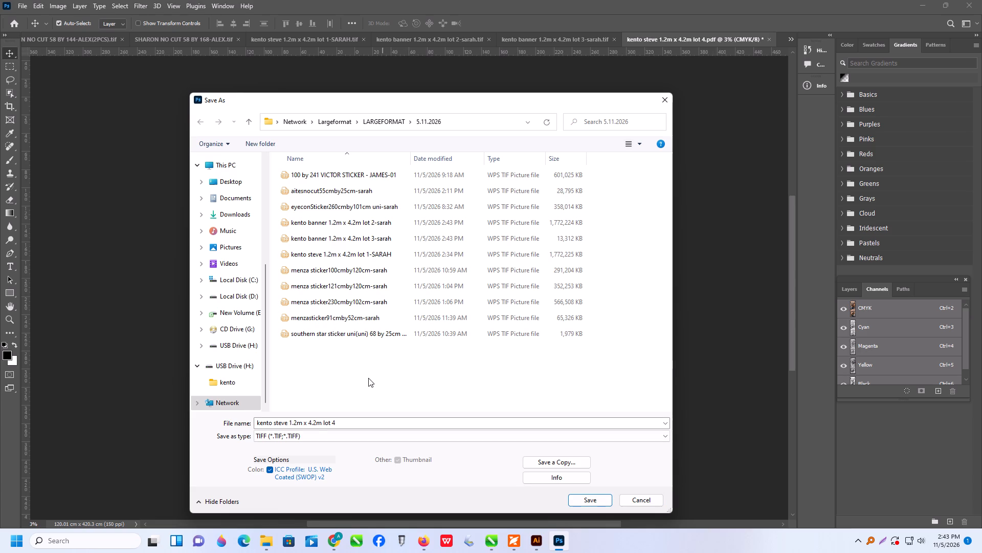
triple_click(281, 422)
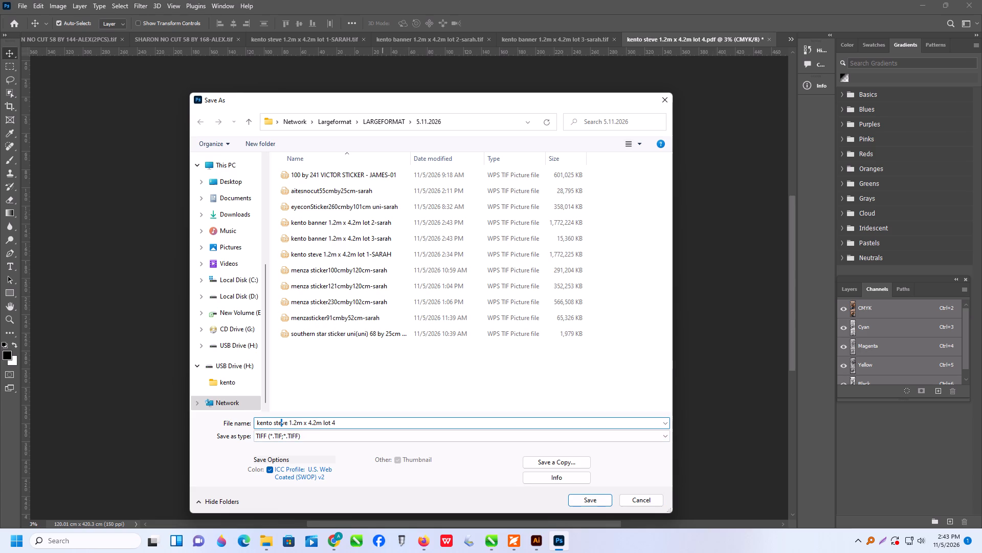
text(babbe)
key(BackSpace)
key(BackSpace)
key(BackSpace)
text(nner)
key(space)
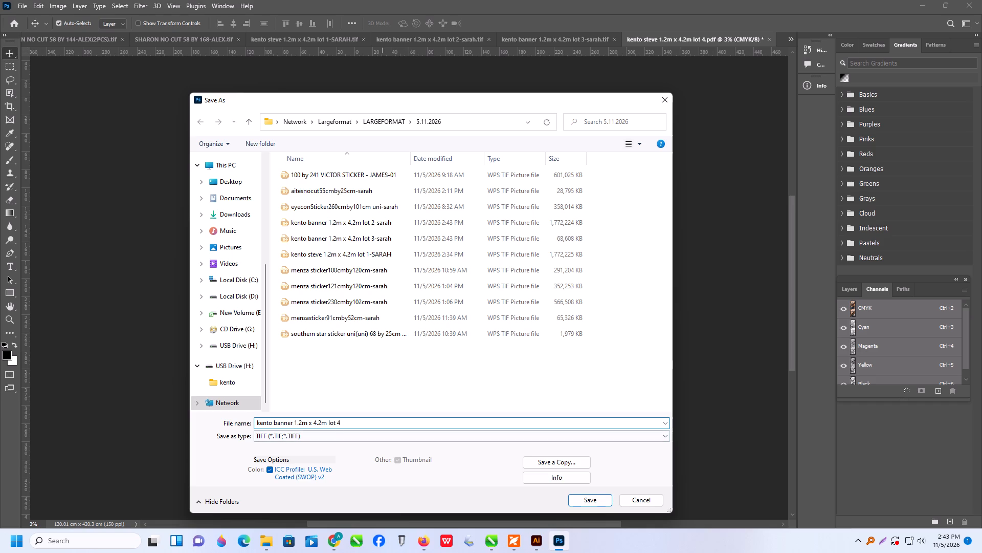
click(352, 426)
text(-sarah)
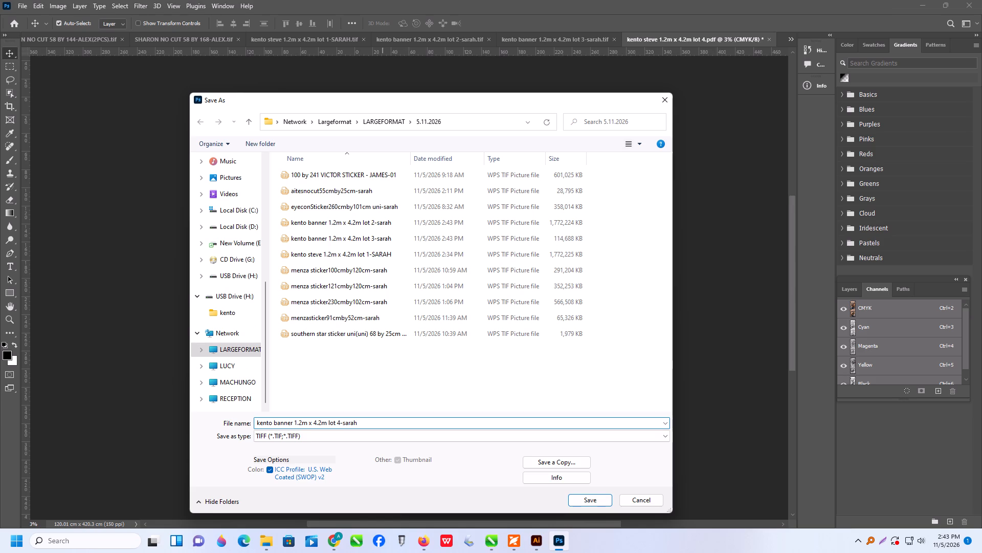
key(Return)
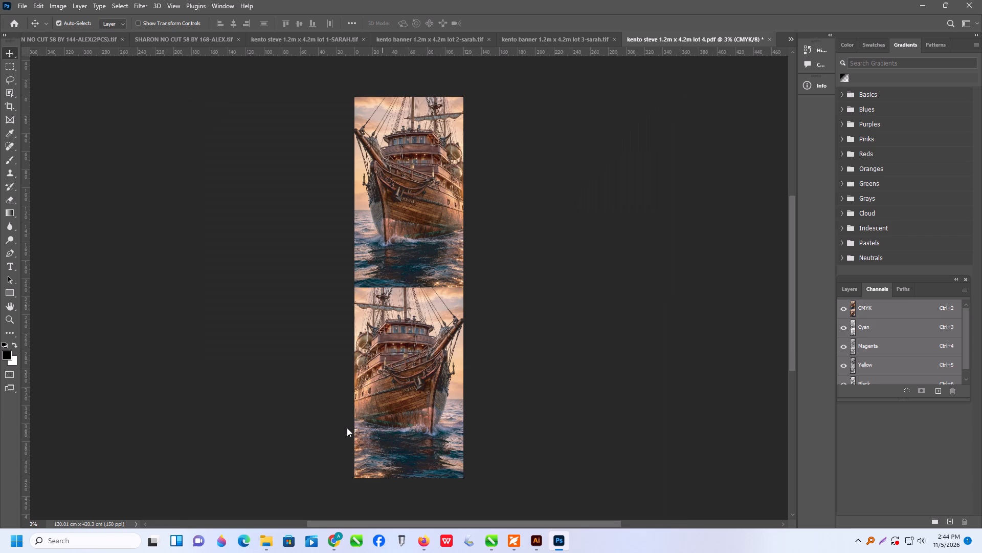
key(Return)
click(270, 542)
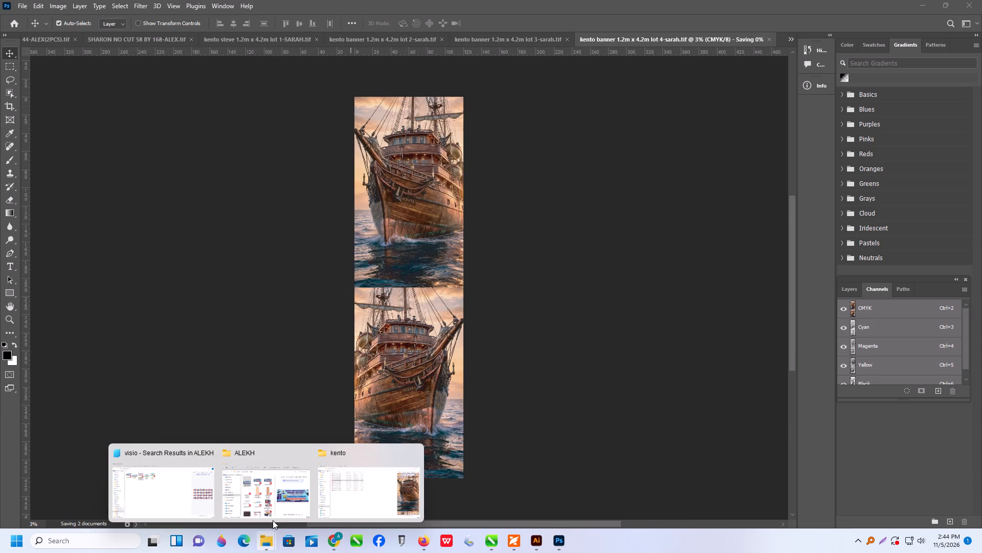
click(348, 495)
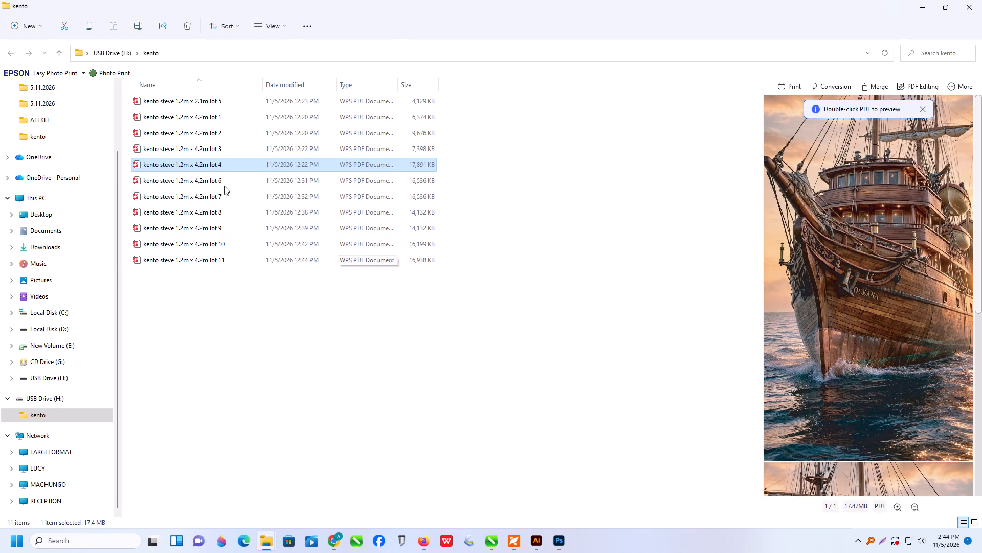
right_click(205, 103)
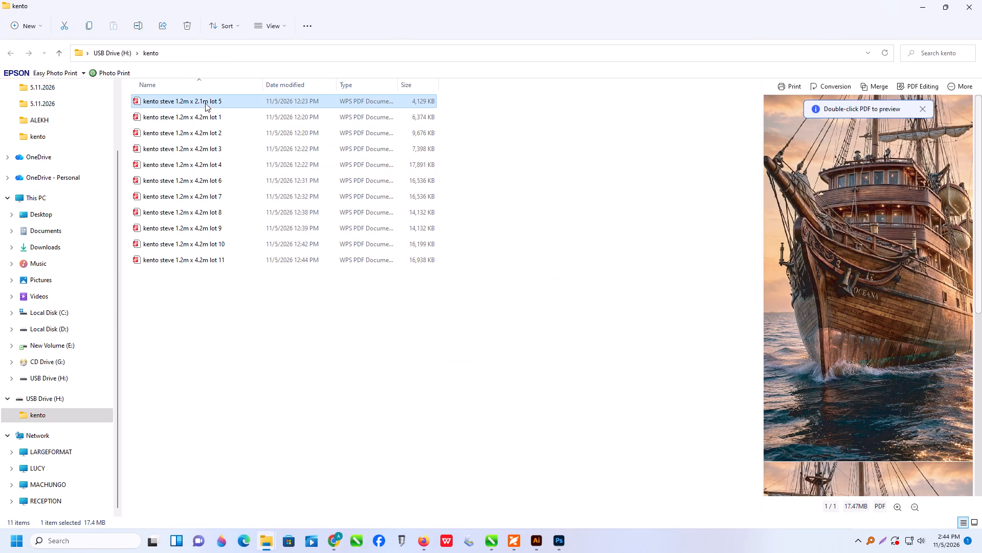
click(263, 151)
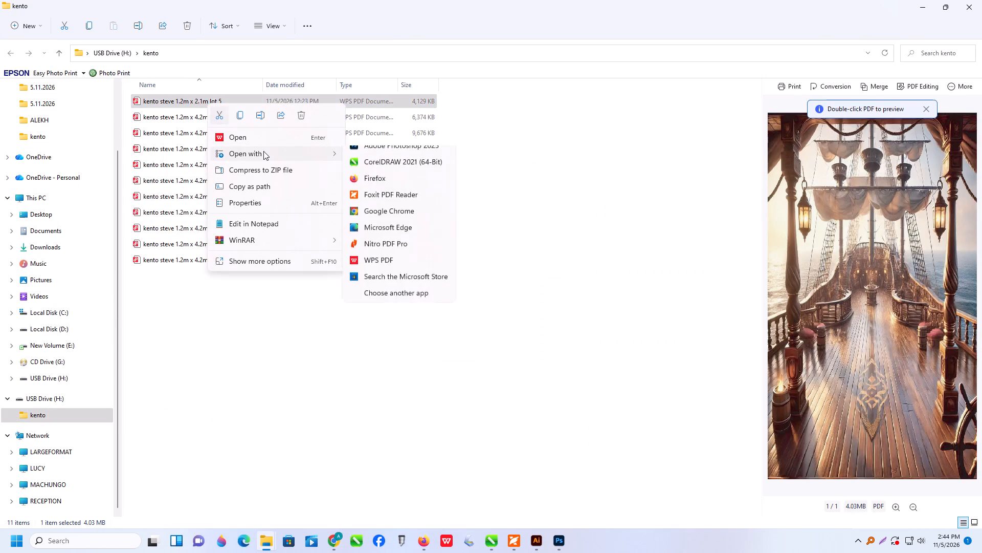
click(375, 171)
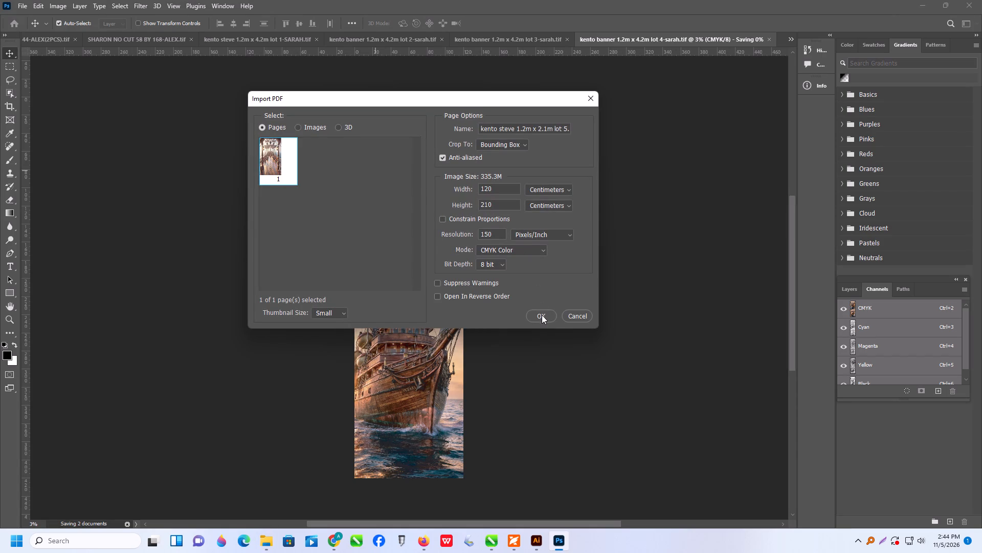
drag(497, 231, 475, 239)
click(475, 239)
text(200)
click(530, 313)
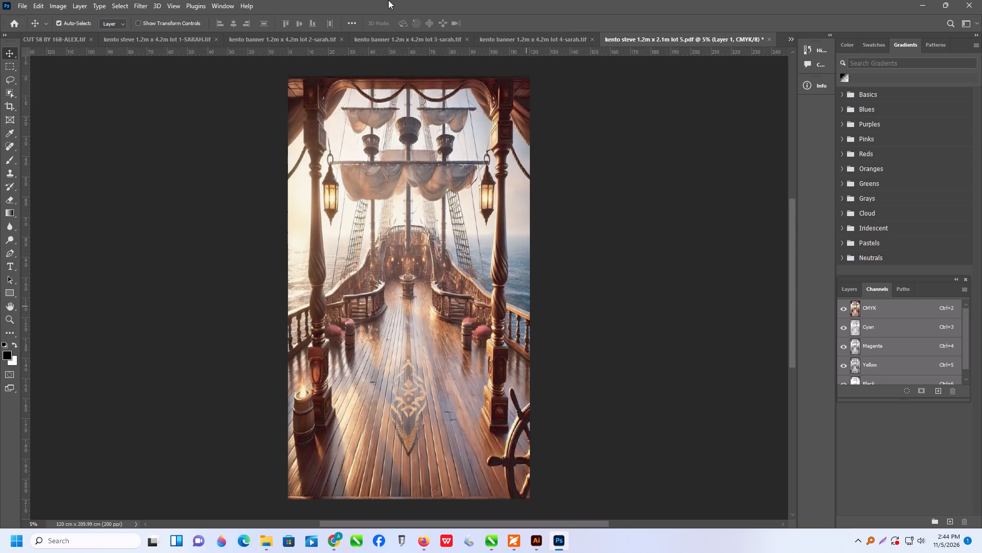
Flatten the lot 5 ship deck image into a single layer.
click(73, 4)
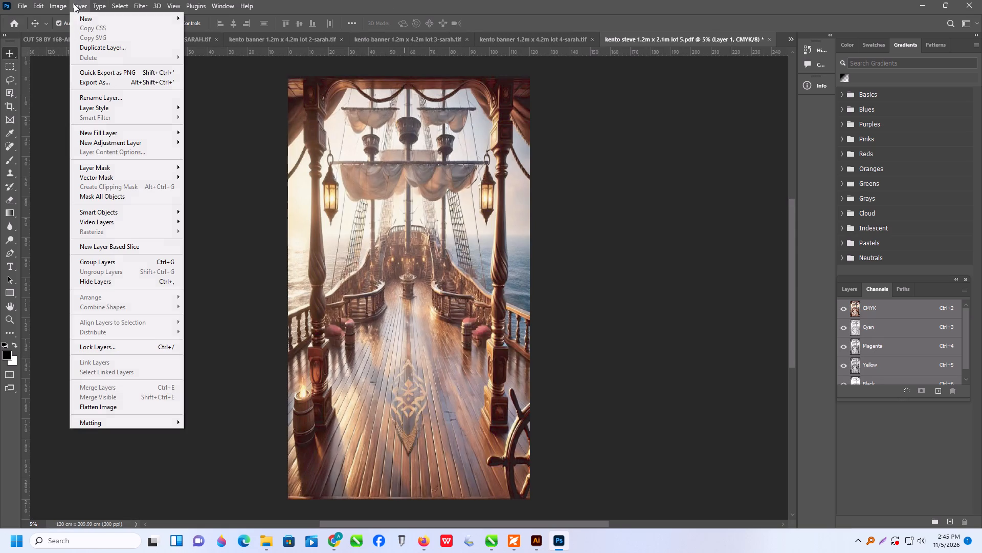
click(109, 409)
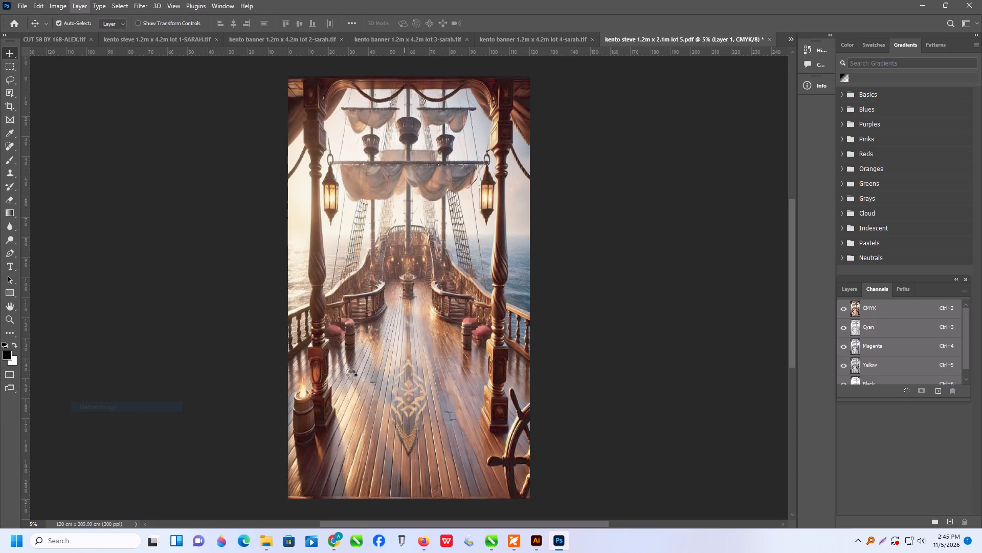
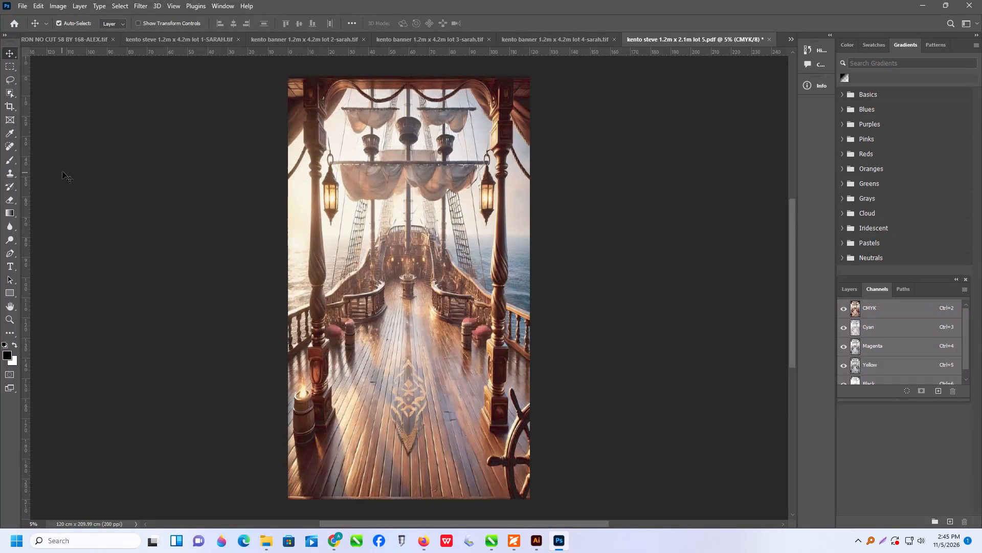
Save the lot 5 document as a TIFF named "kento banner 1.2m x 2.1m lot 5-alex" in the network LARGEFORMAT folder 5.11.2026.
click(81, 11)
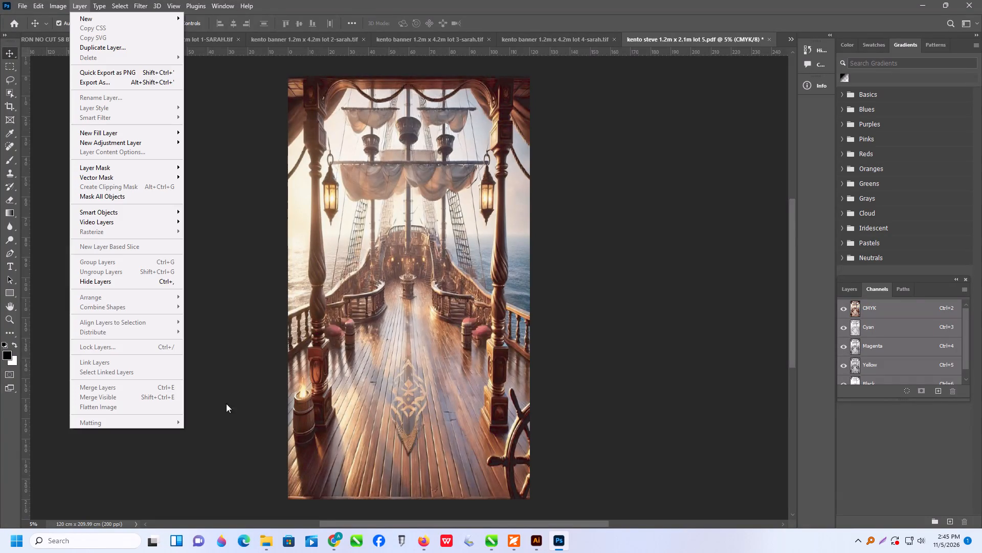
click(21, 4)
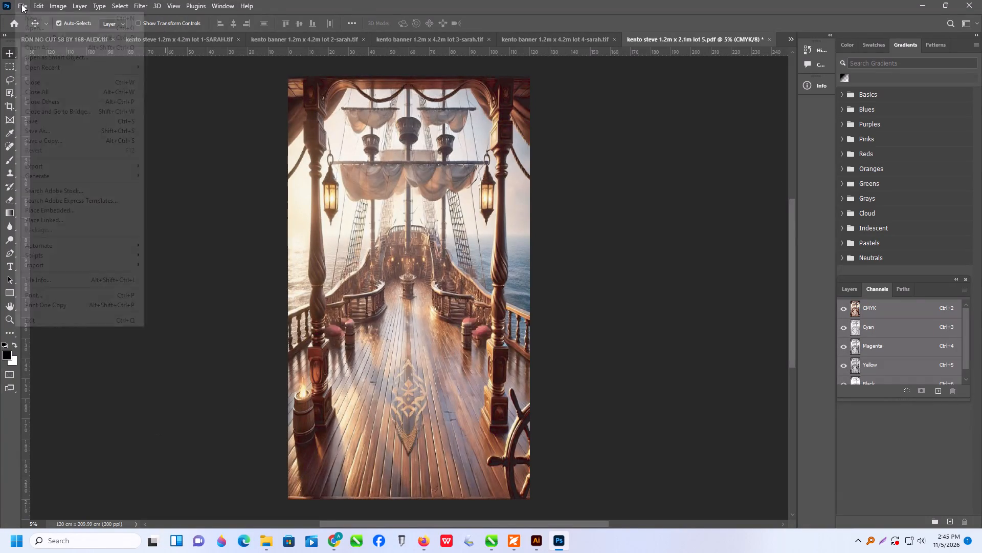
click(62, 133)
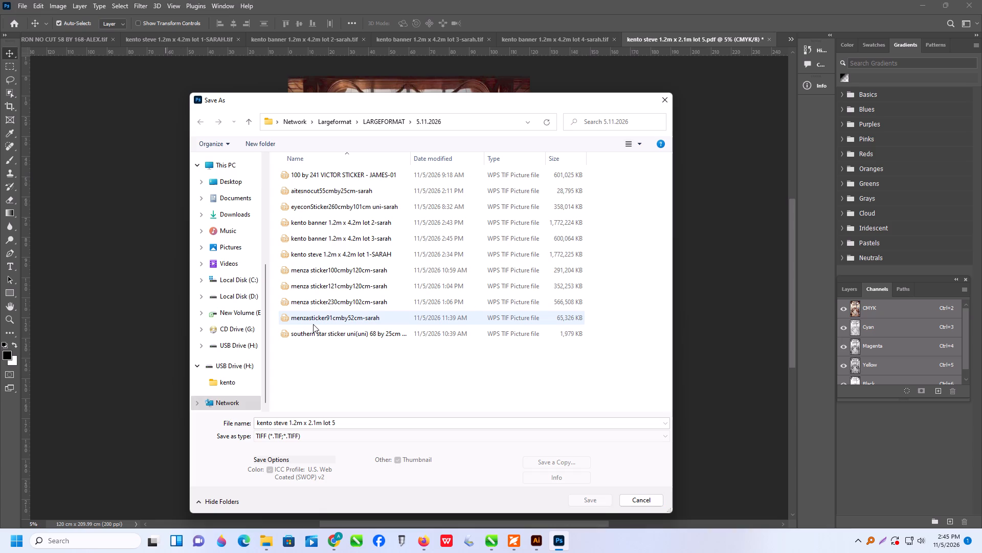
click(342, 423)
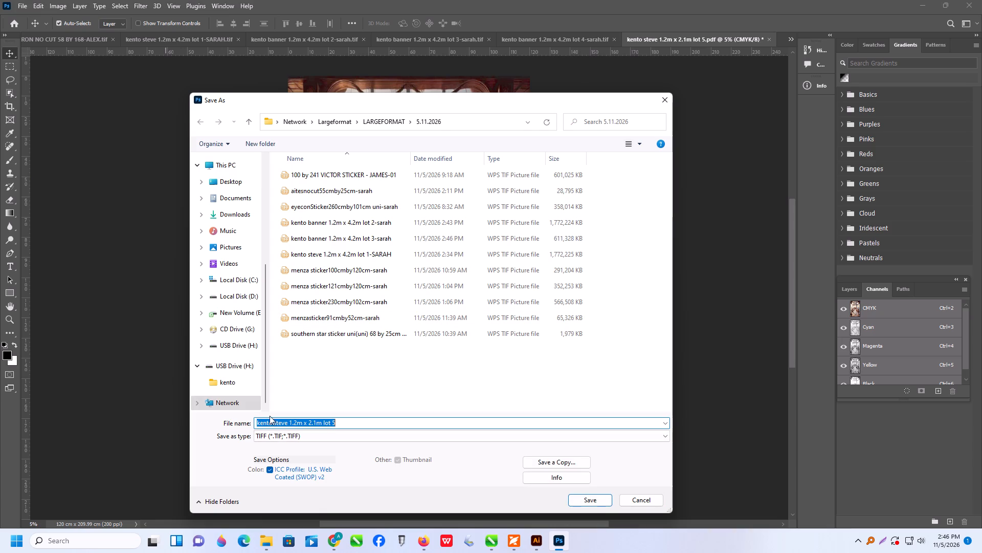
double_click(280, 427)
double_click(280, 427)
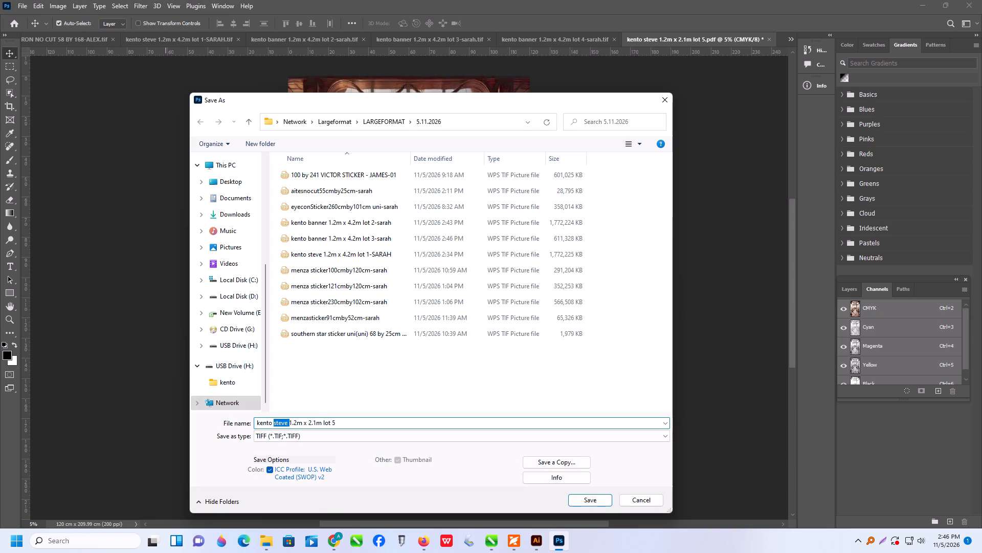
text(ba)
text(nner)
key(space)
click(356, 423)
text(-alex)
key(Return)
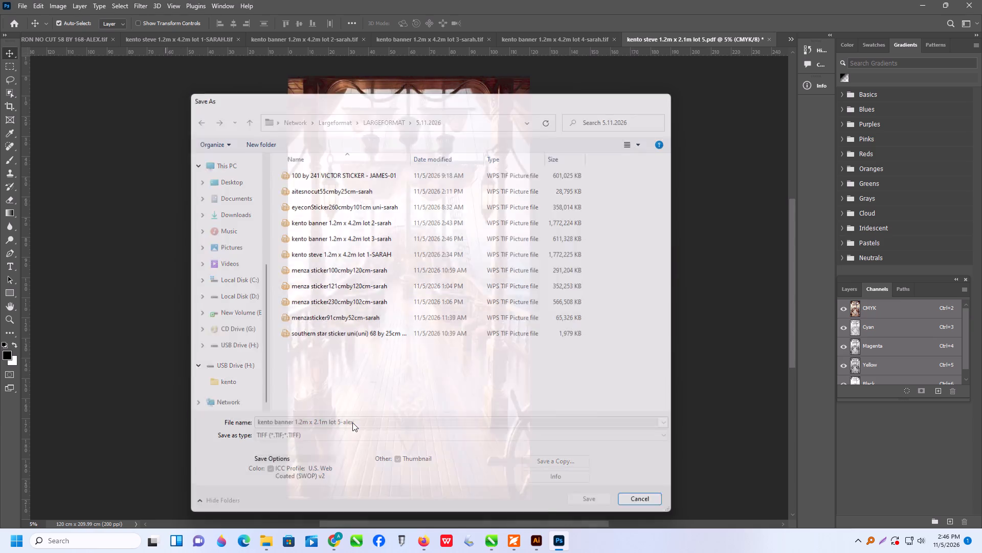
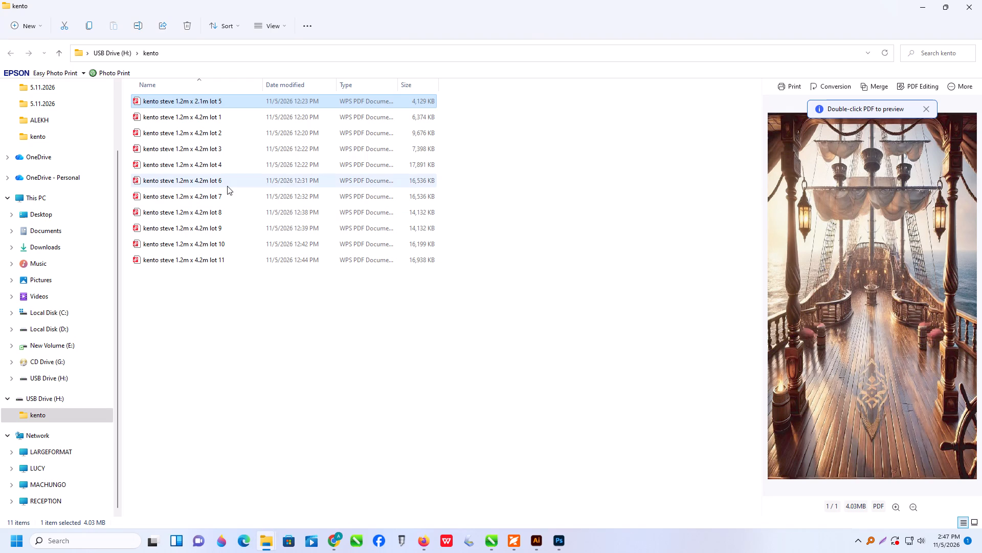
click(227, 185)
right_click(227, 185)
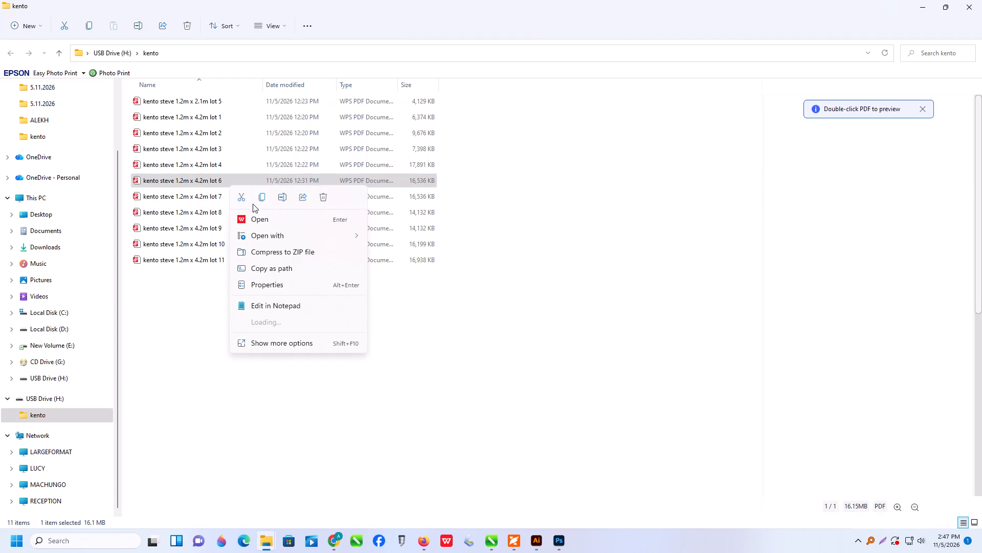
click(270, 232)
click(385, 253)
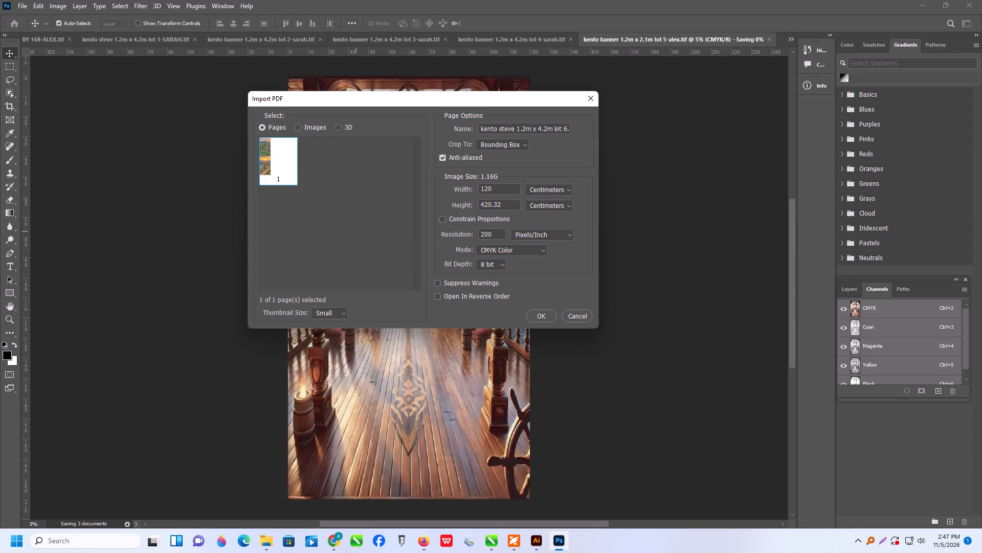
drag(497, 235, 452, 238)
text(150)
click(541, 317)
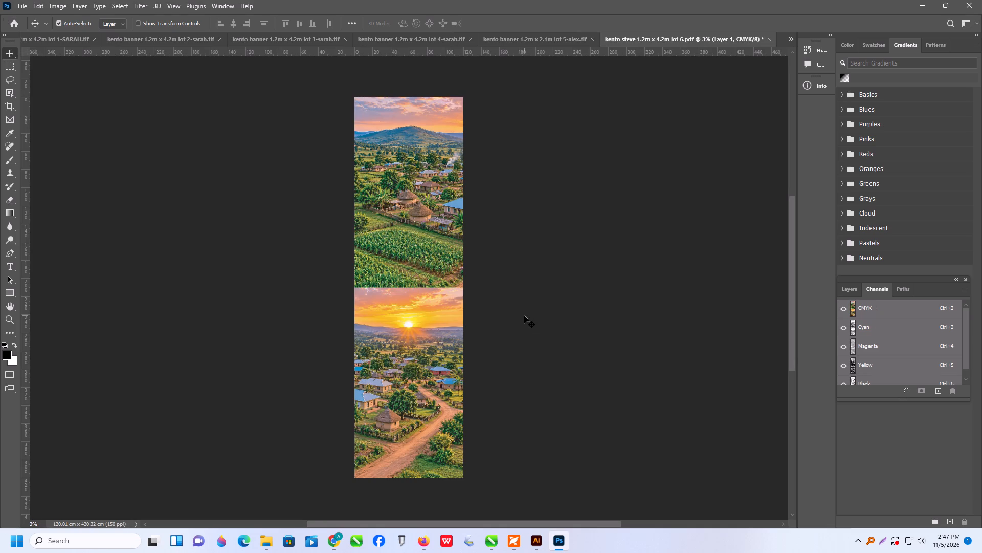
Flatten the lot 6 image.
click(84, 4)
click(114, 403)
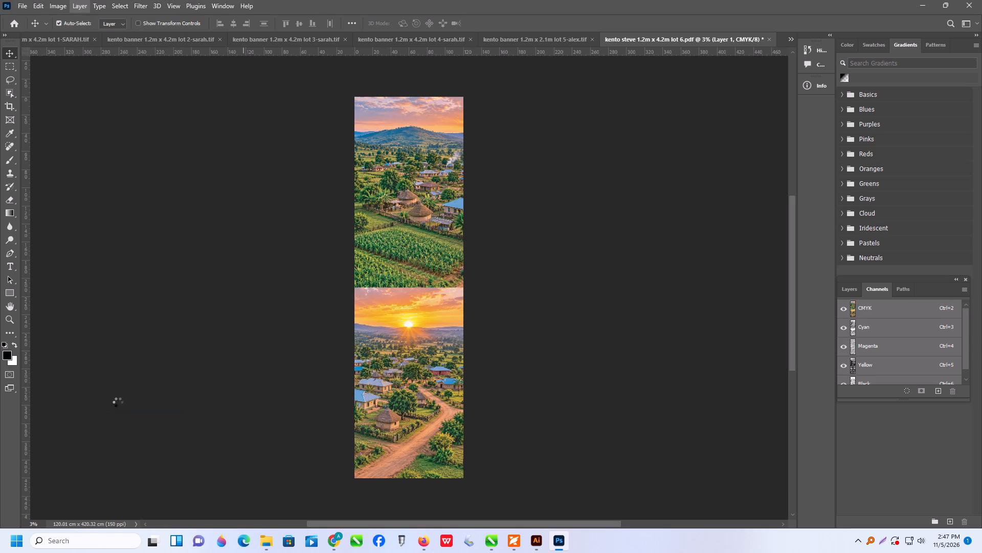
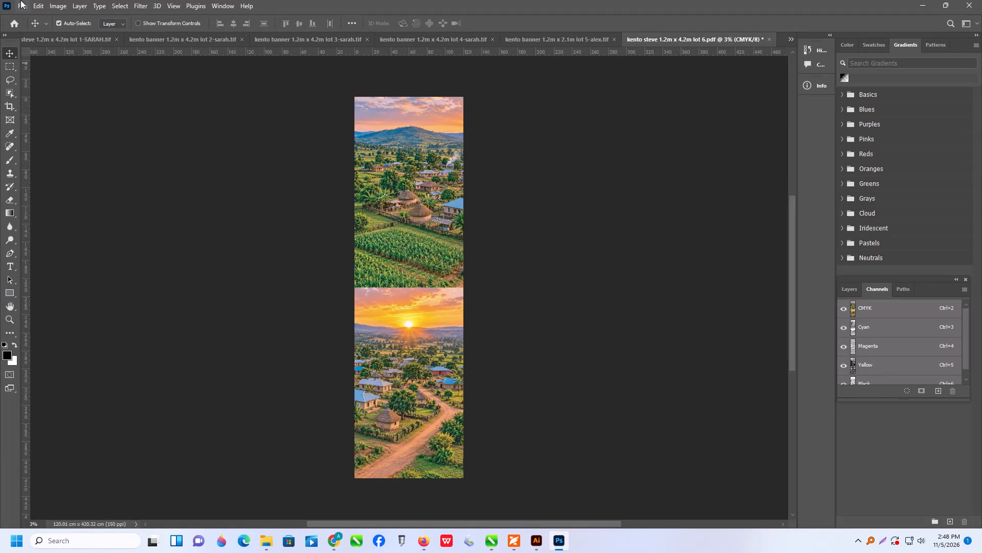
Save the flattened lot 6 image as a TIFF named "kento banner1.2m x 4.2m lot 6-sarah" in the 5.11.2026 folder, without image compression.
click(23, 7)
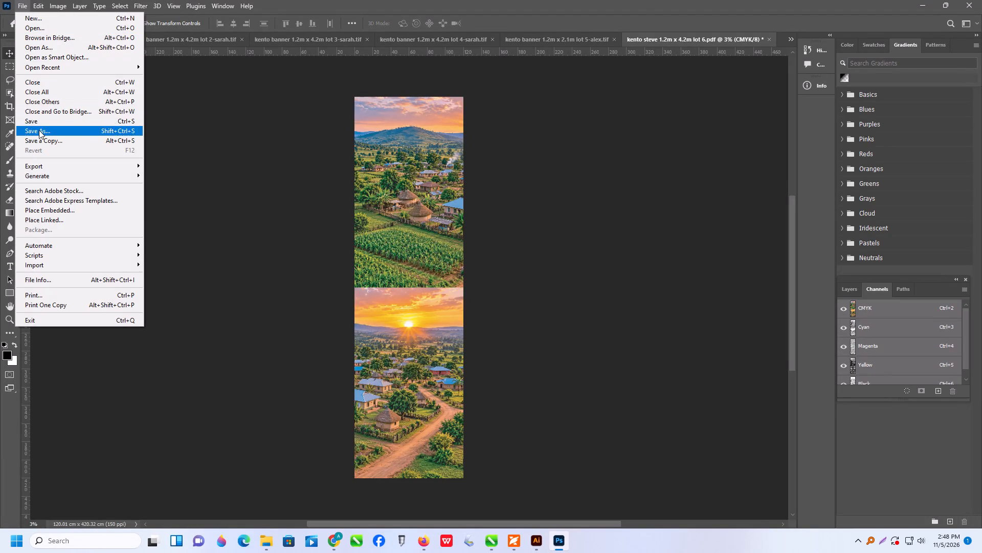
click(39, 130)
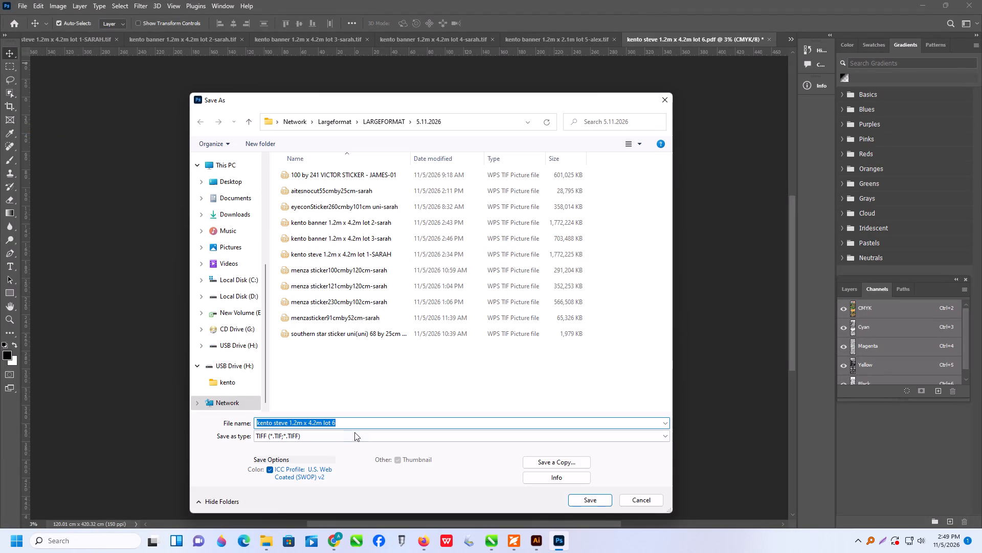
triple_click(281, 424)
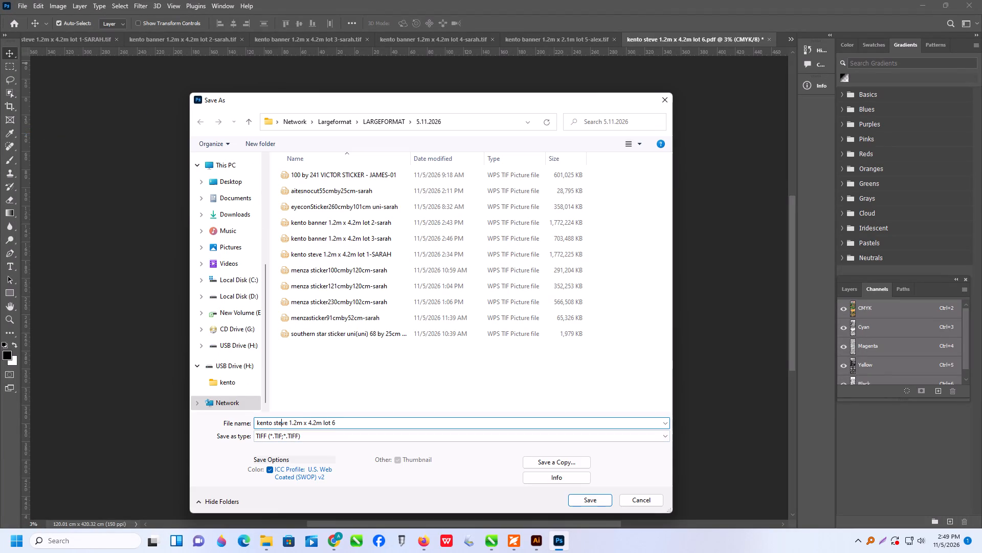
click(281, 424)
text(banner)
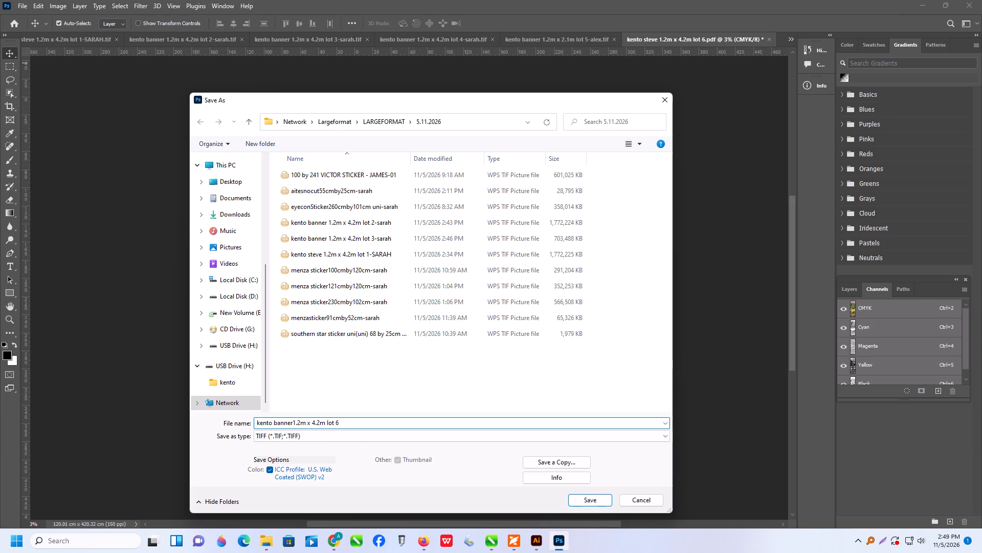
click(355, 427)
text(-sarah)
key(Return)
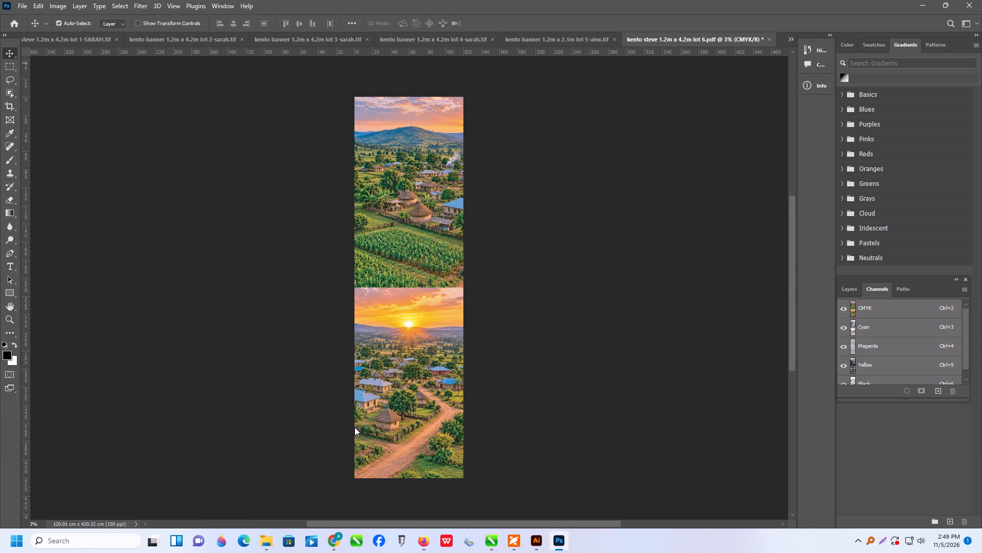
key(Return)
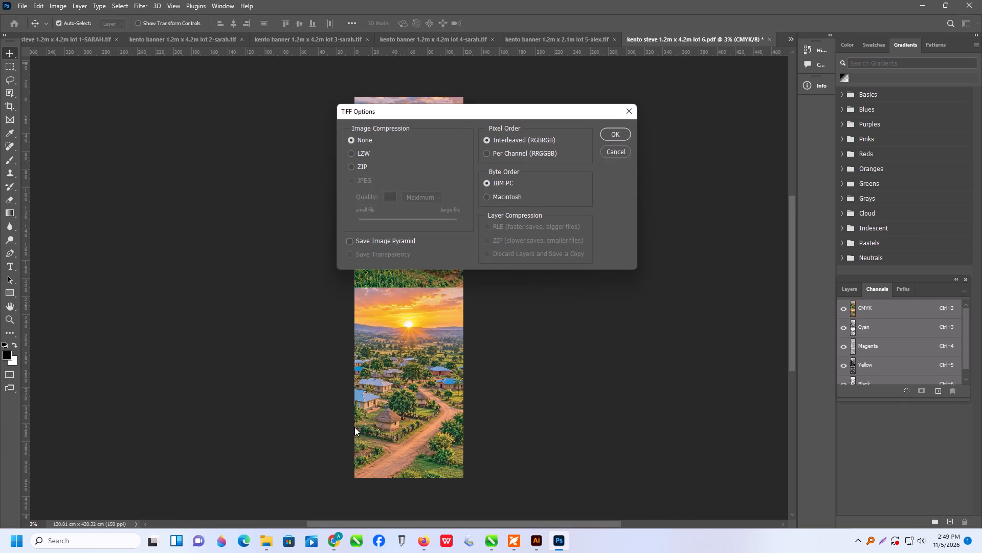
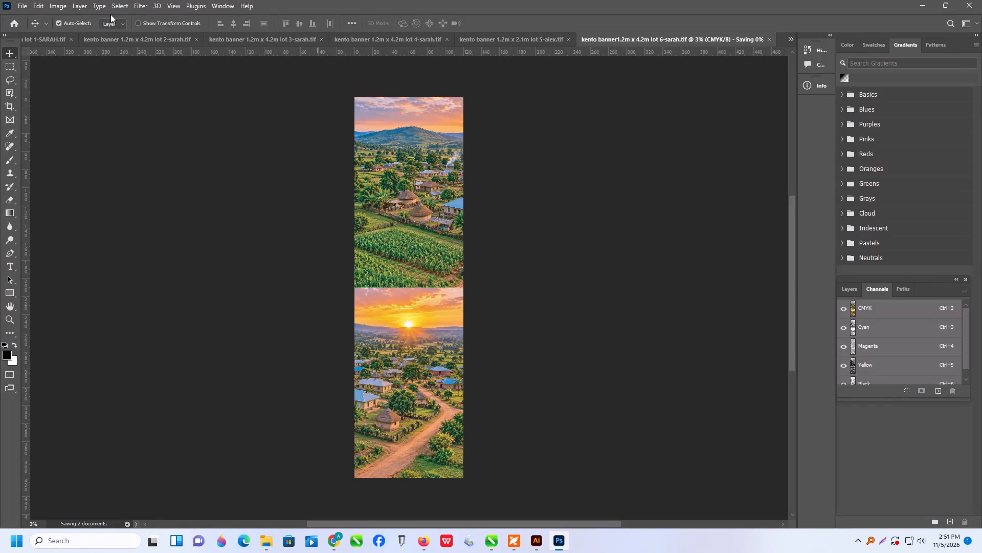
Close all the already saved TIFF documents, including kento lots 1 to 5, except the lot 6 banner still being saved.
click(72, 39)
click(70, 39)
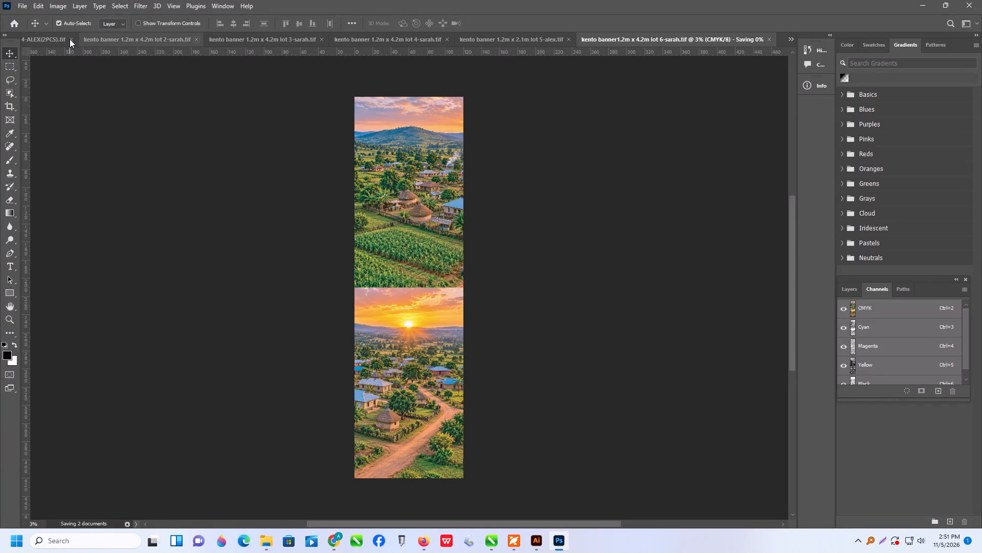
click(71, 40)
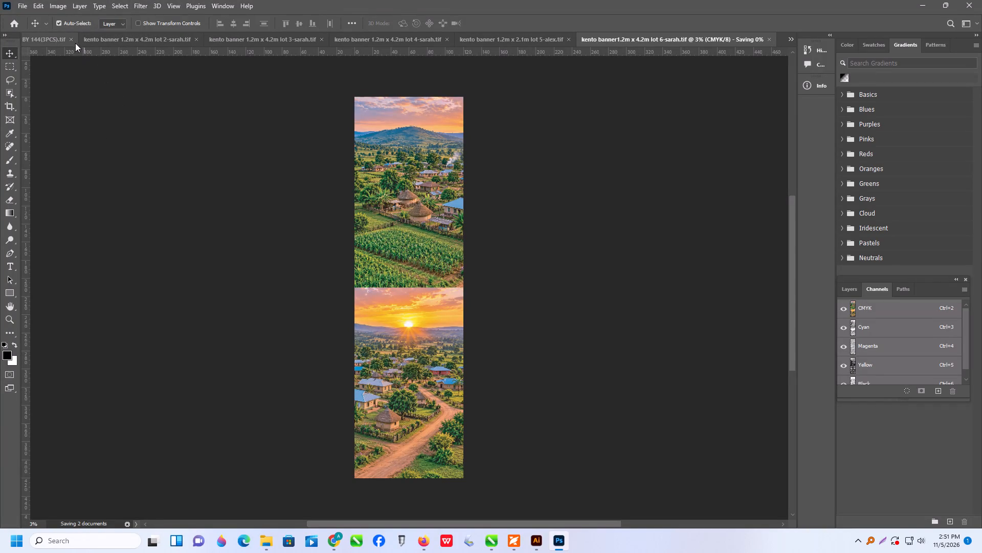
click(72, 40)
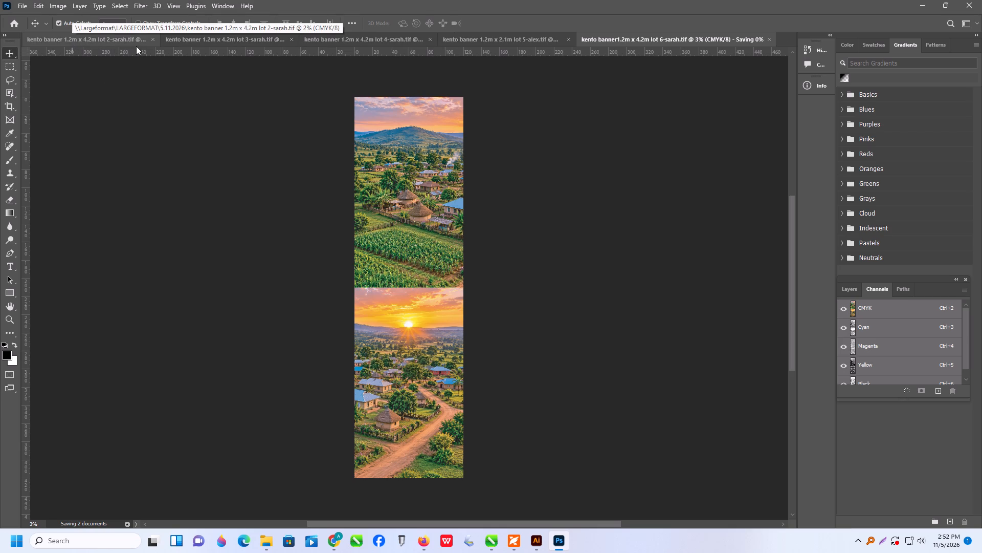
click(152, 40)
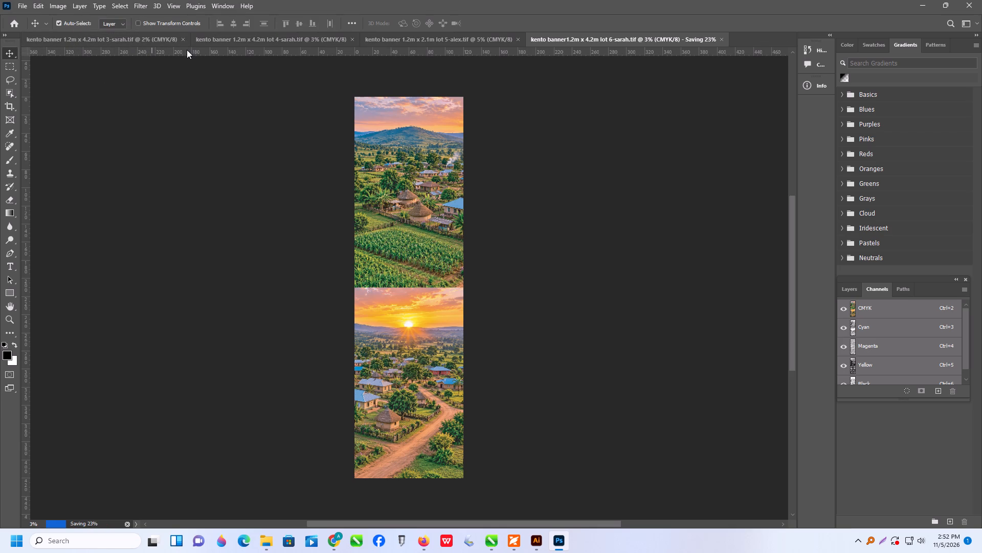
click(182, 38)
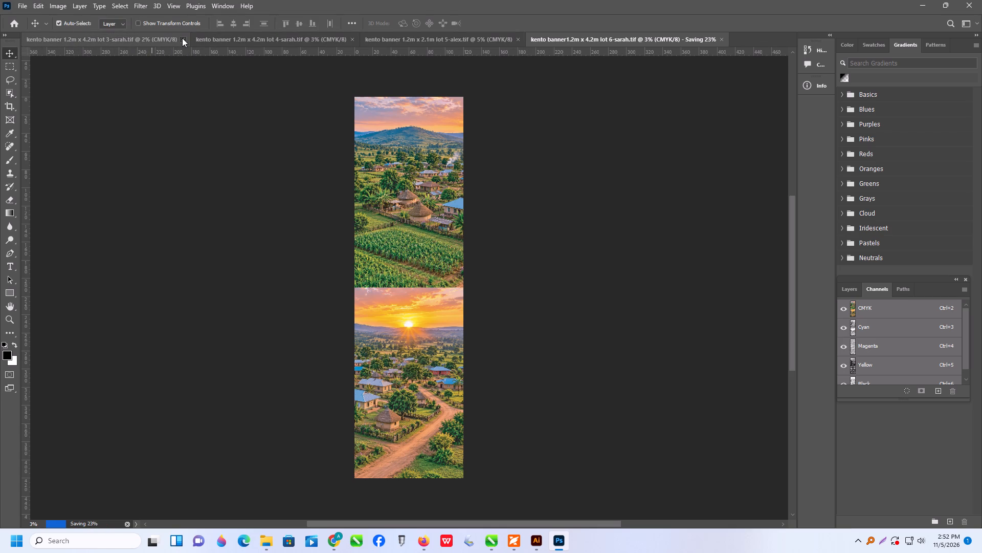
double_click(182, 38)
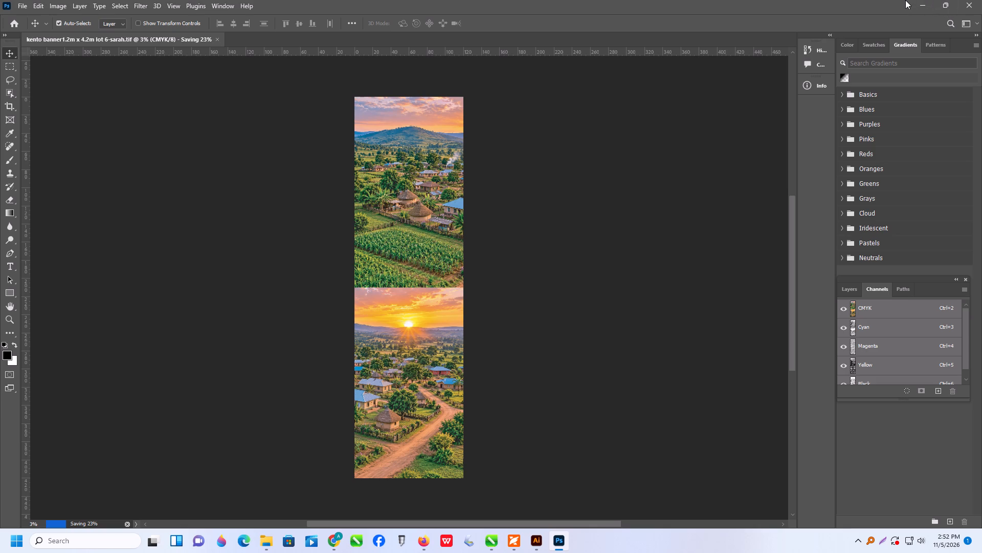
click(922, 3)
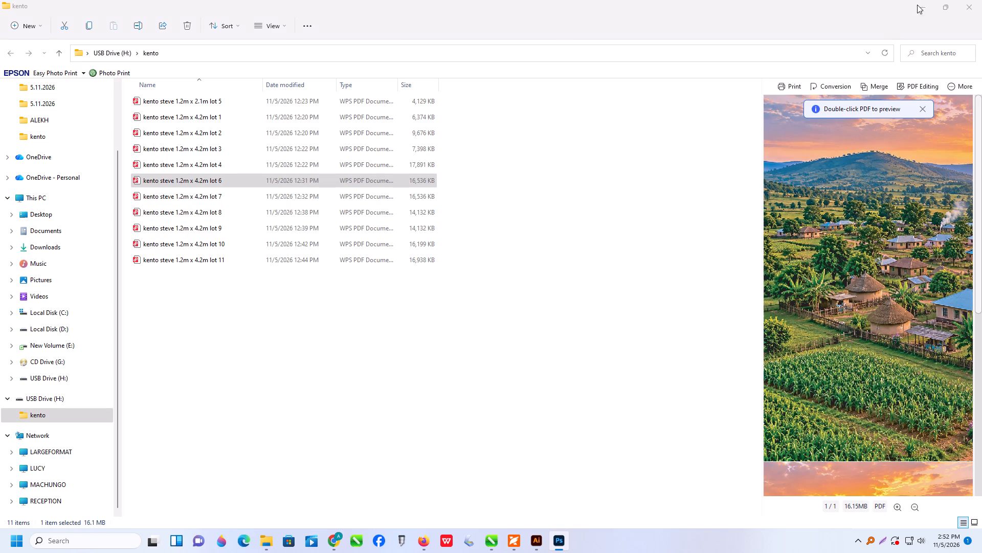
click(204, 197)
right_click(204, 196)
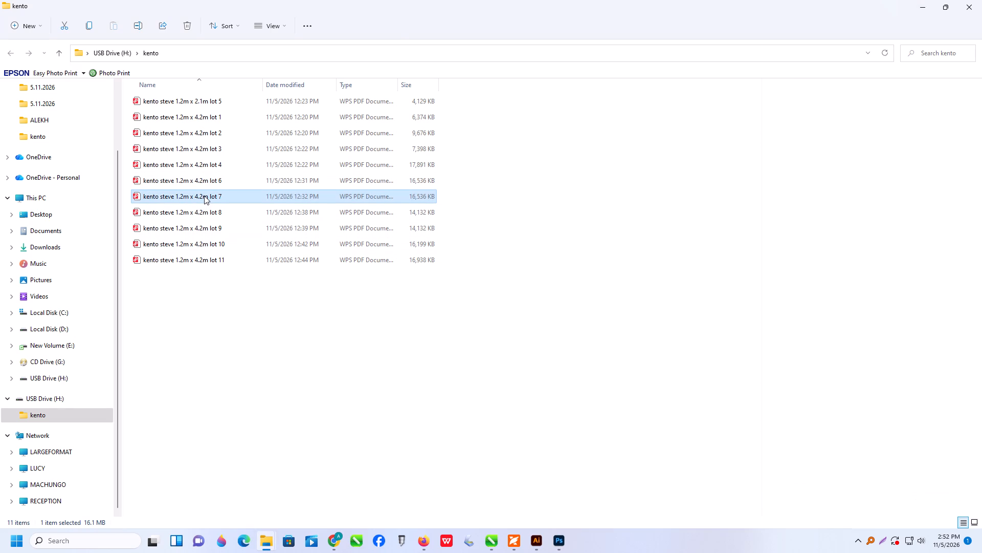
click(256, 249)
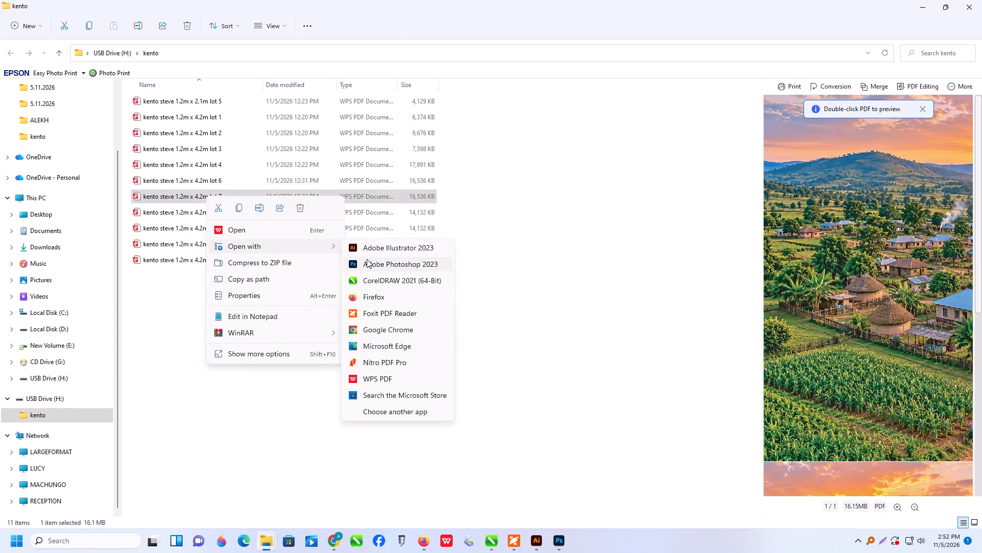
click(368, 261)
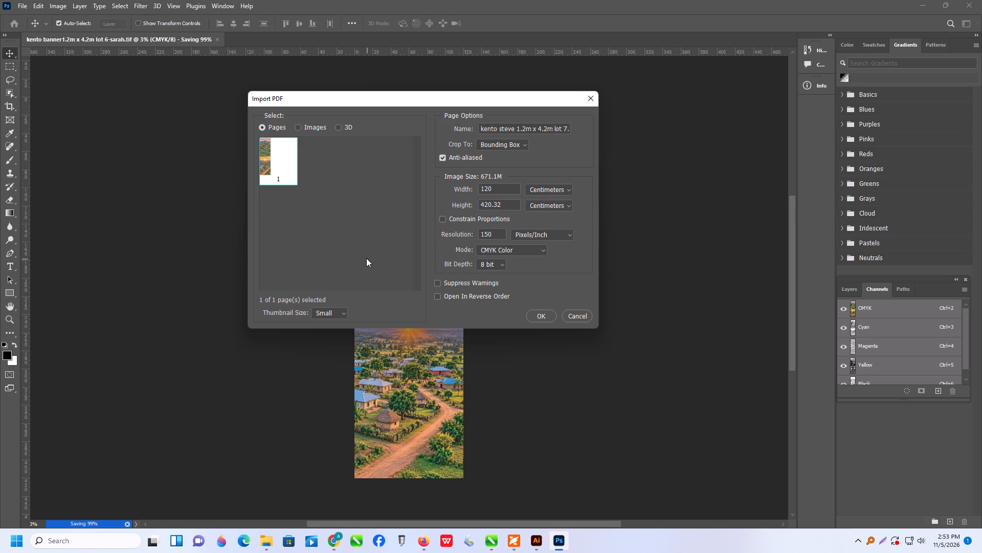
click(533, 317)
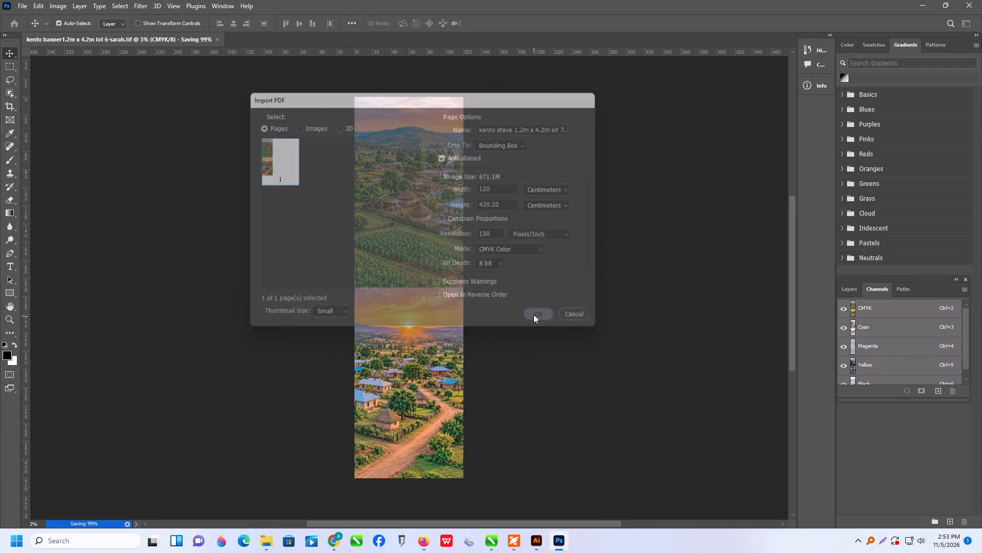
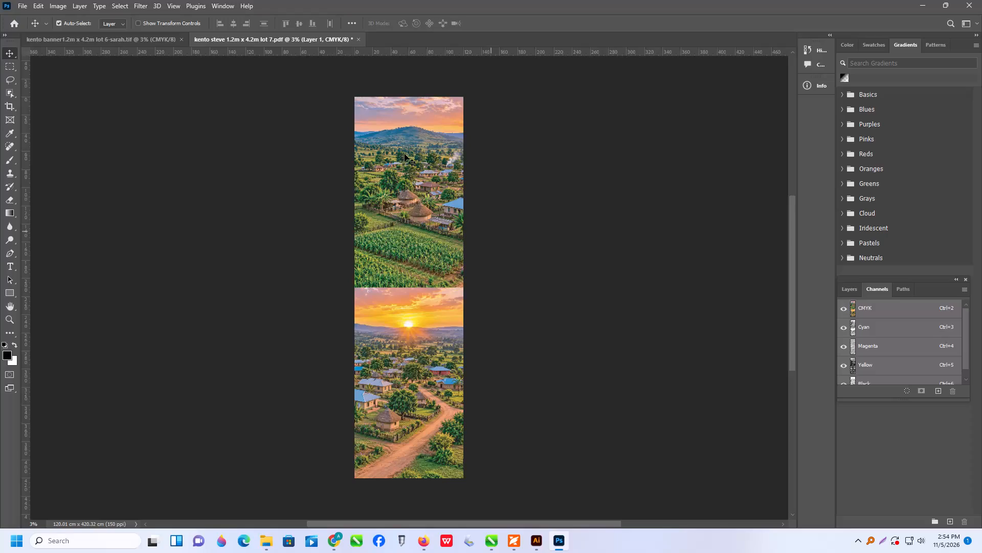
Compare the lot 6 banner's artwork with the lot 7 artwork by viewing the two open documents alternately.
click(94, 39)
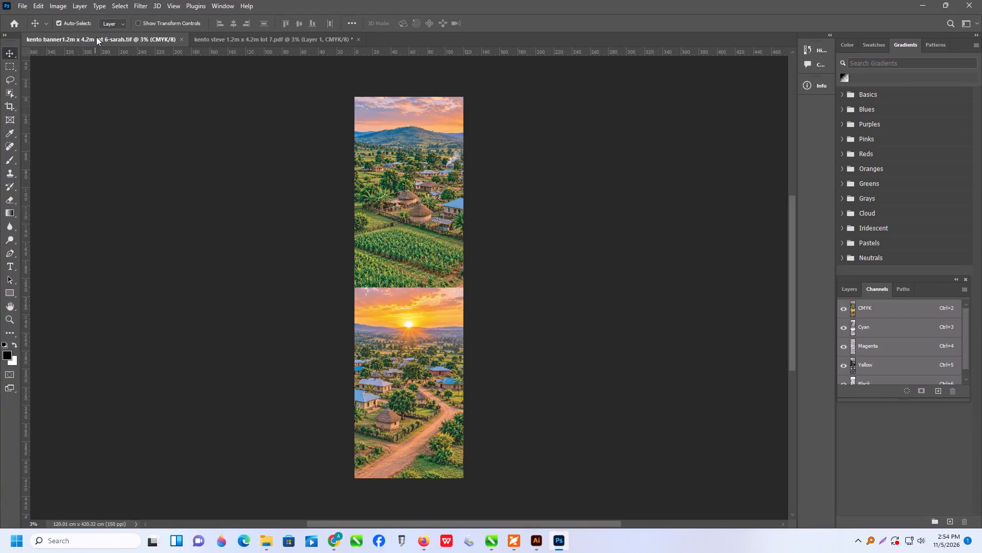
click(142, 36)
double_click(238, 38)
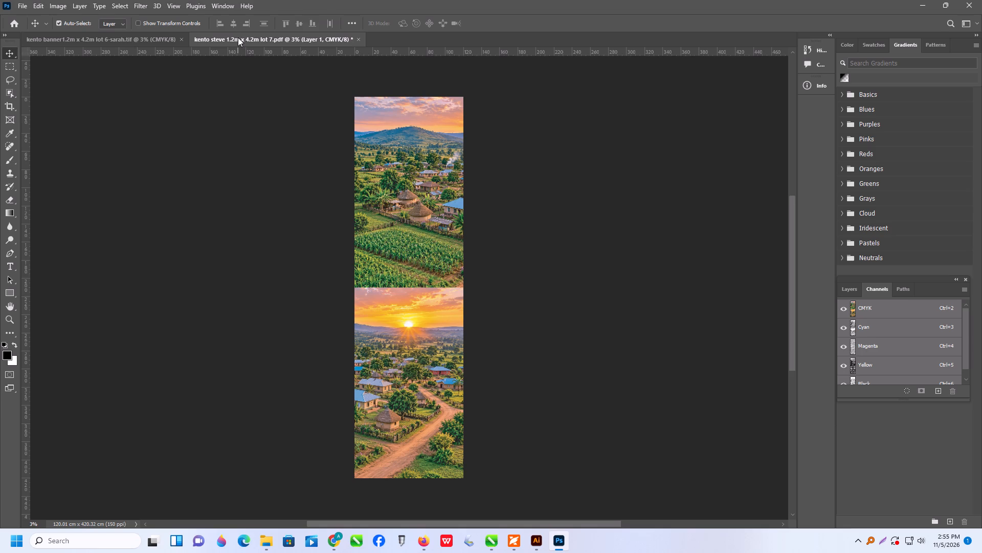
click(110, 40)
click(247, 36)
click(84, 5)
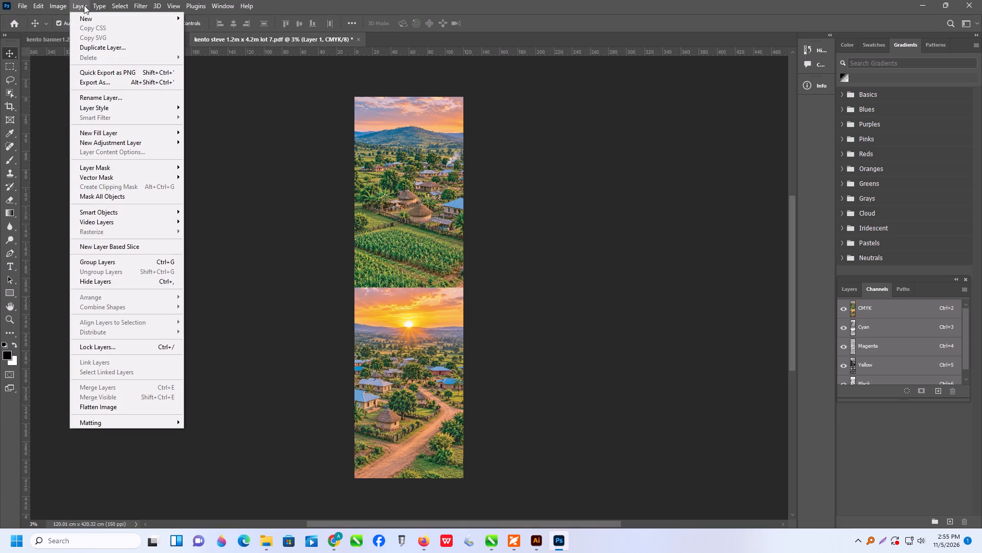
click(116, 407)
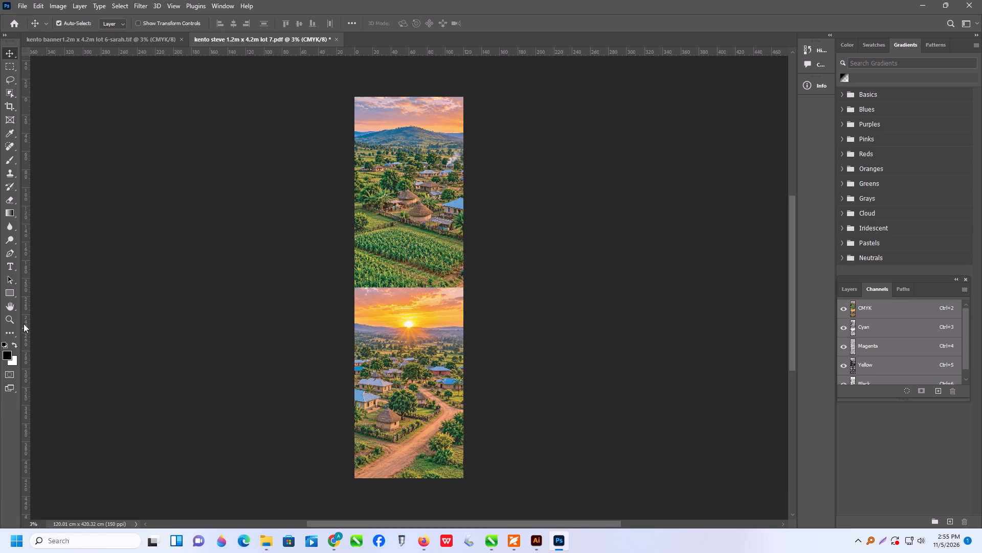
Save the flattened lot 7 document as a TIFF named "kento banner 1.2m x 4.2m lot 7-sarah" in the 5.11.2026 network folder.
click(19, 6)
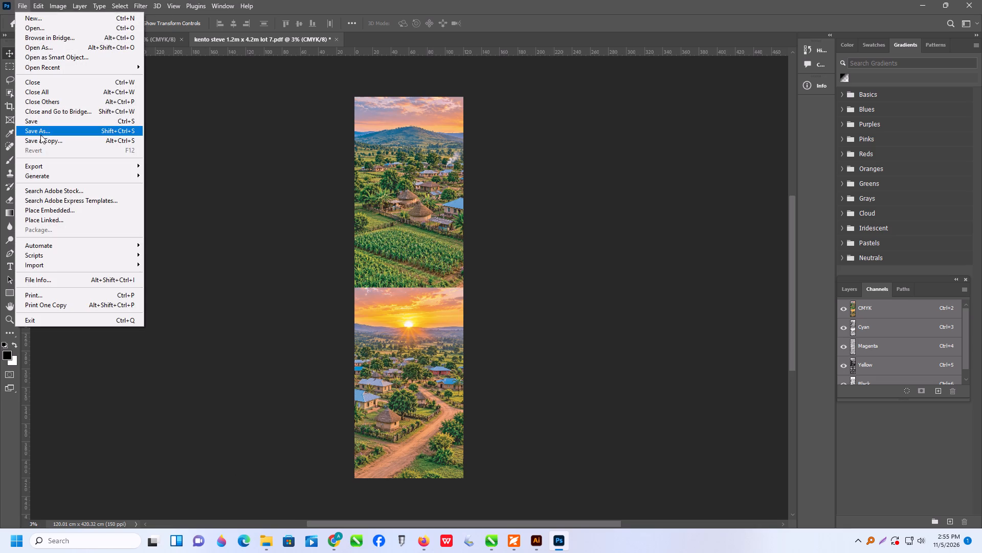
click(40, 135)
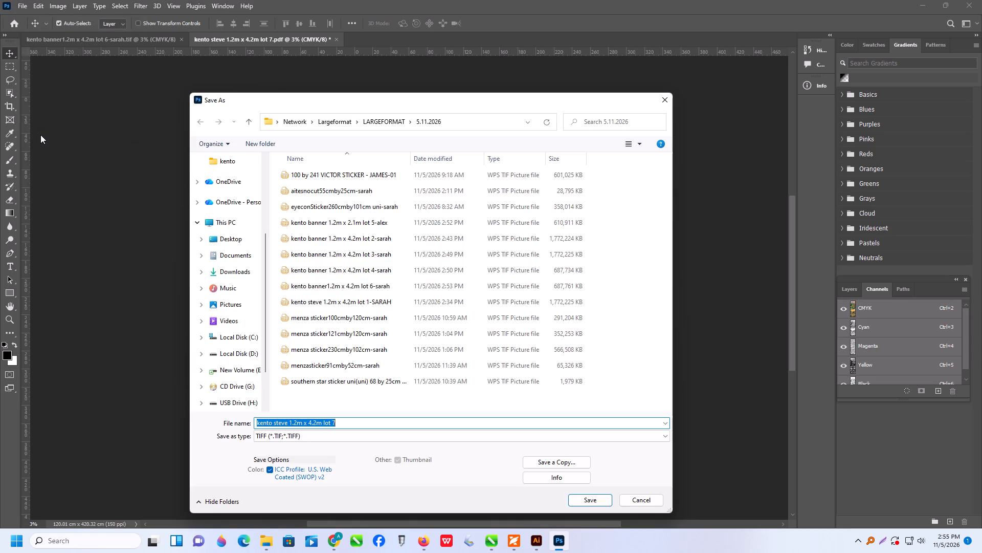
triple_click(281, 424)
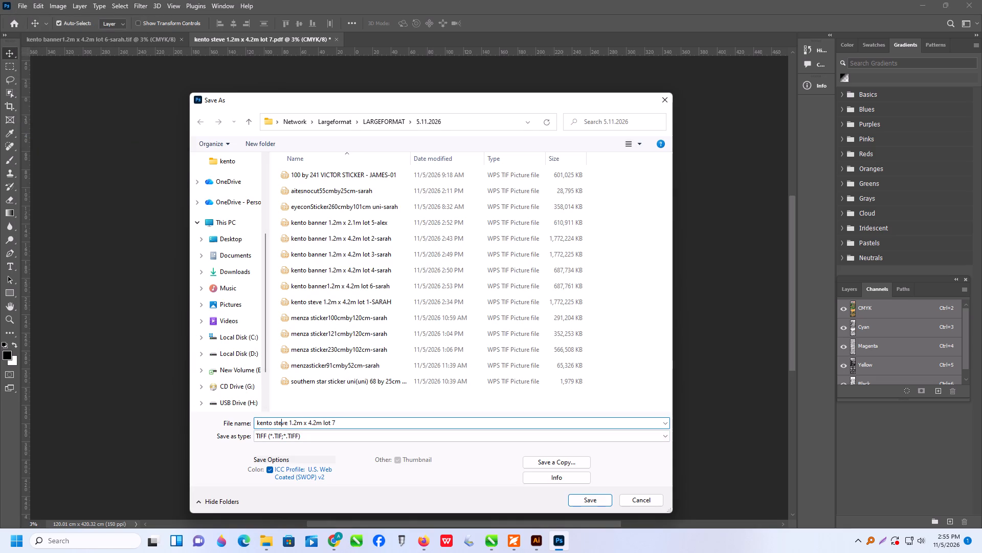
click(281, 424)
text(banner)
key(space)
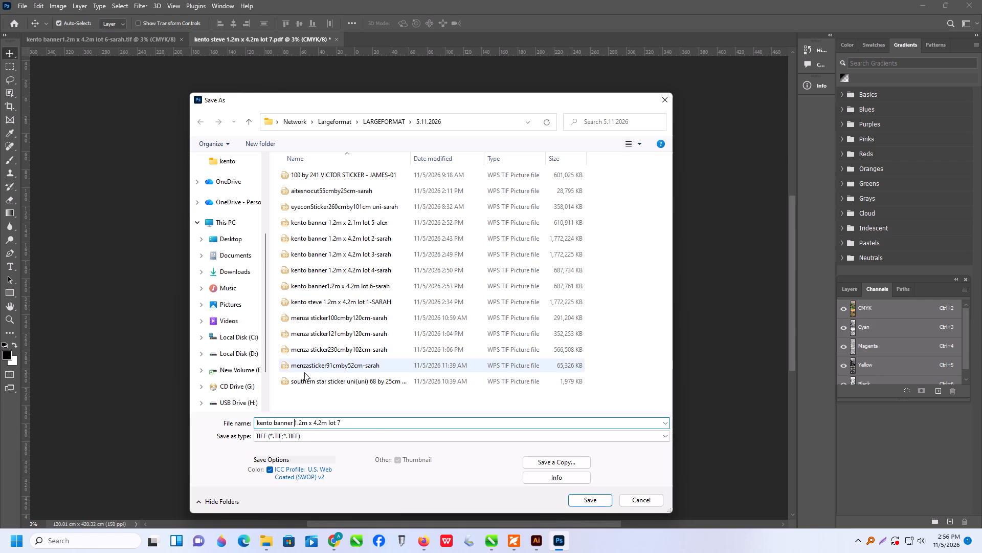
click(364, 426)
key(minus)
text(sarah)
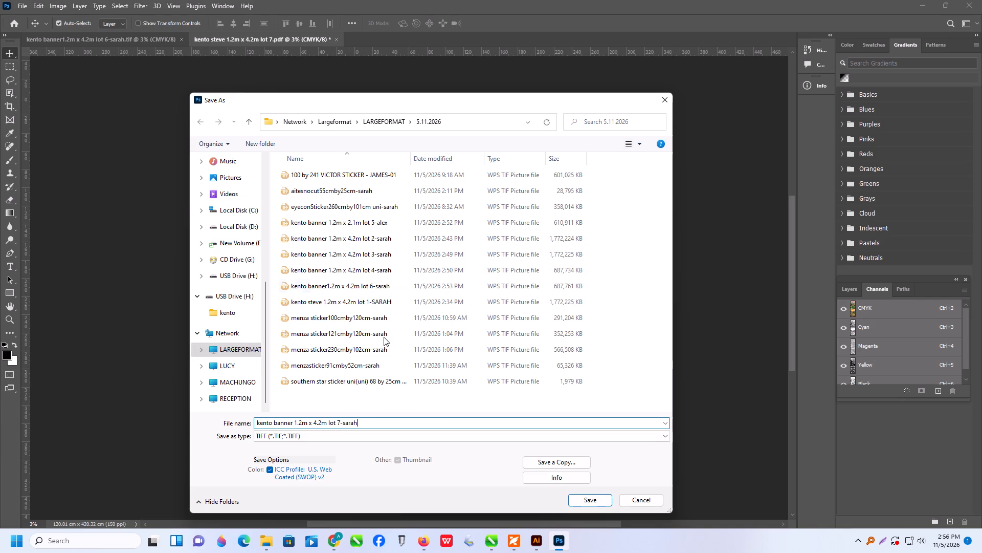
click(581, 500)
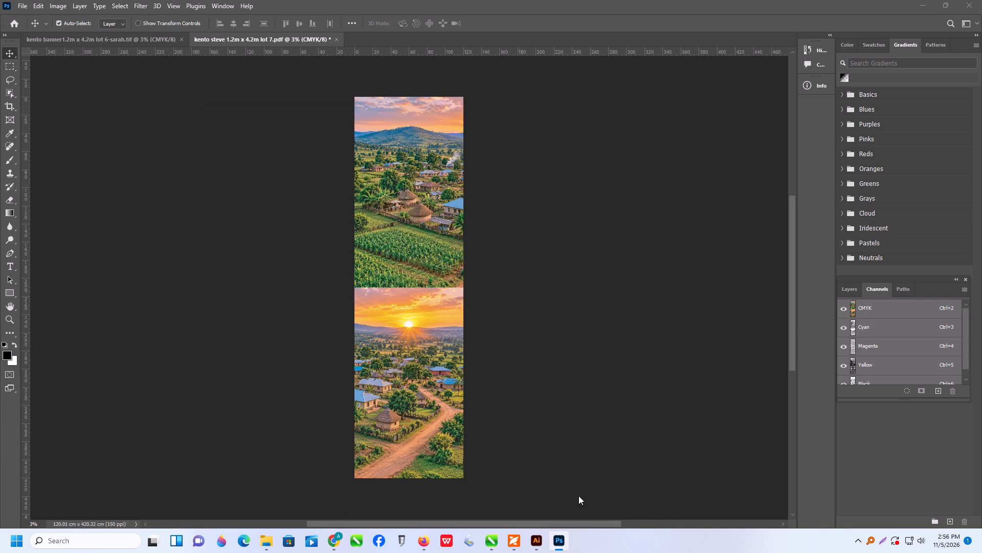
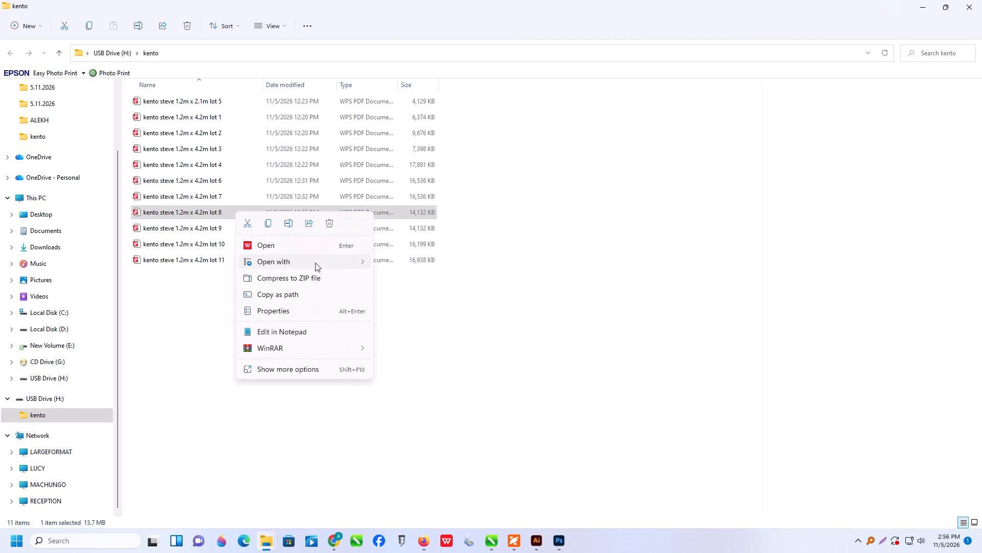
Open the "kento steve 1.2m x 4.2m lot 8" PDF in Adobe Photoshop 2023, importing its page at 150 pixels/inch in CMYK Color.
click(315, 263)
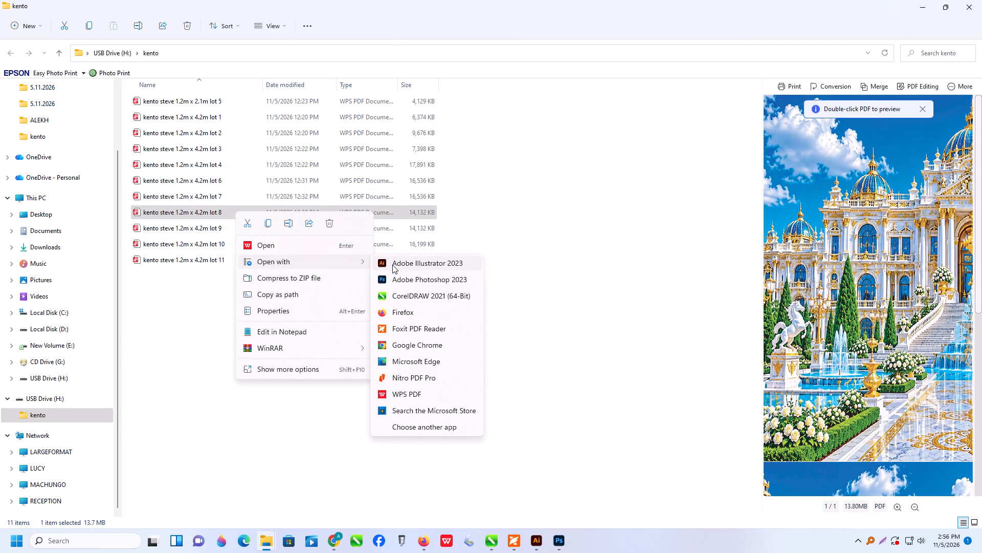
click(401, 278)
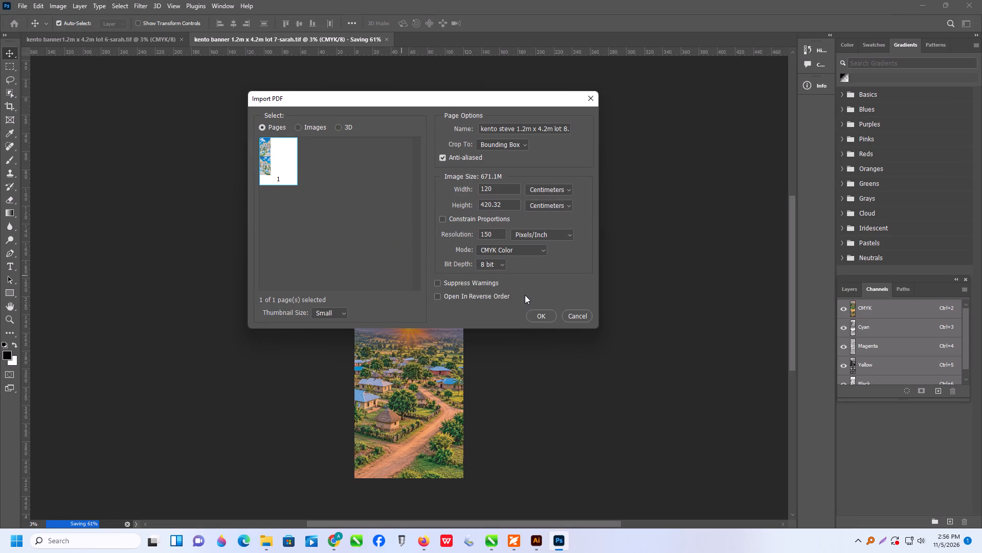
click(541, 314)
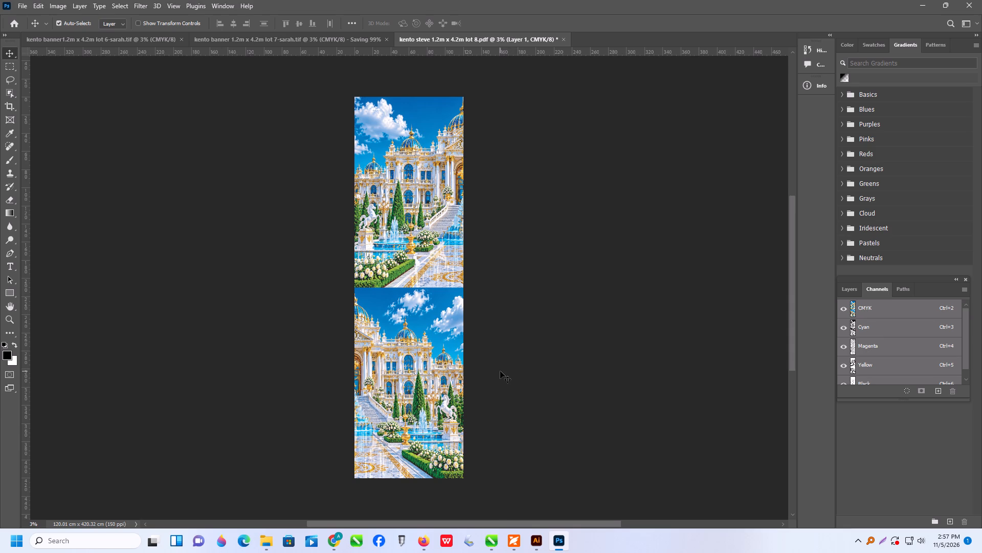
click(89, 4)
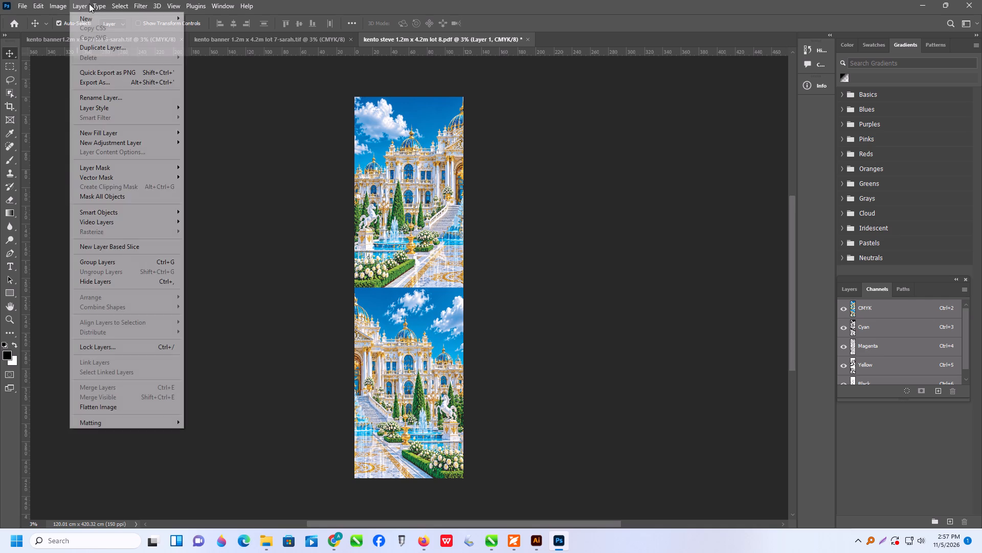
click(102, 402)
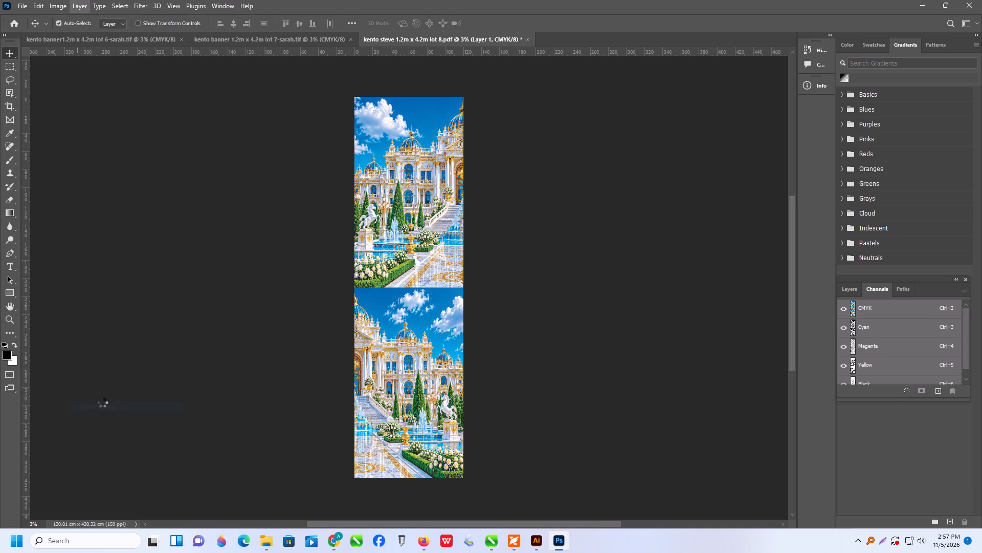
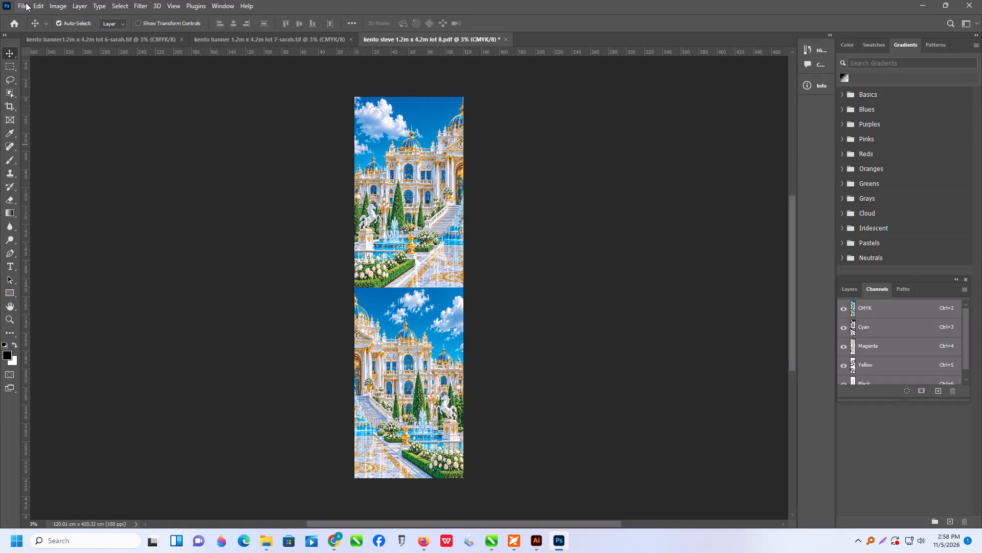
Save the flattened lot 8 document as a TIFF named "kento banner 1.2m x 4.2m lot 8-sarah" in the 5.11.2026 folder.
click(26, 3)
click(33, 131)
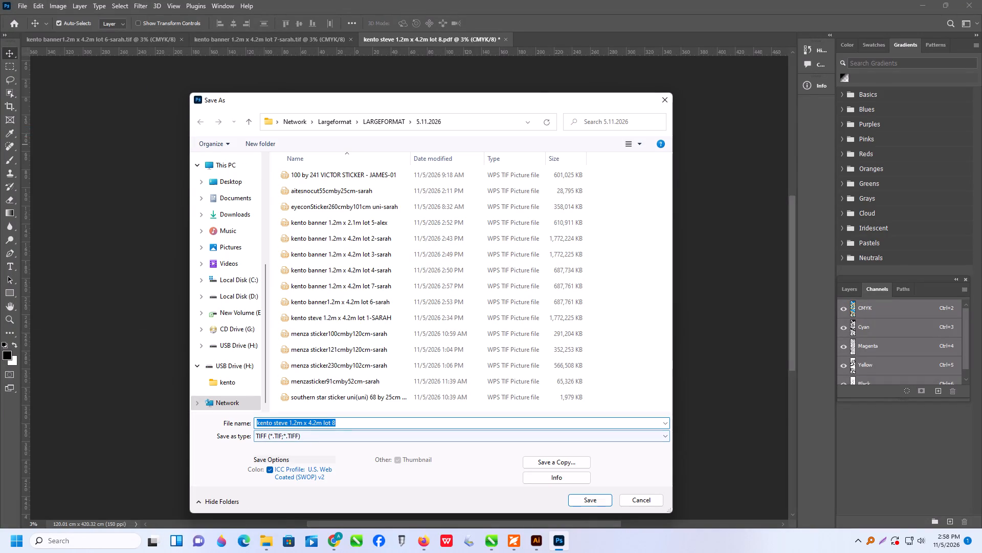
triple_click(276, 421)
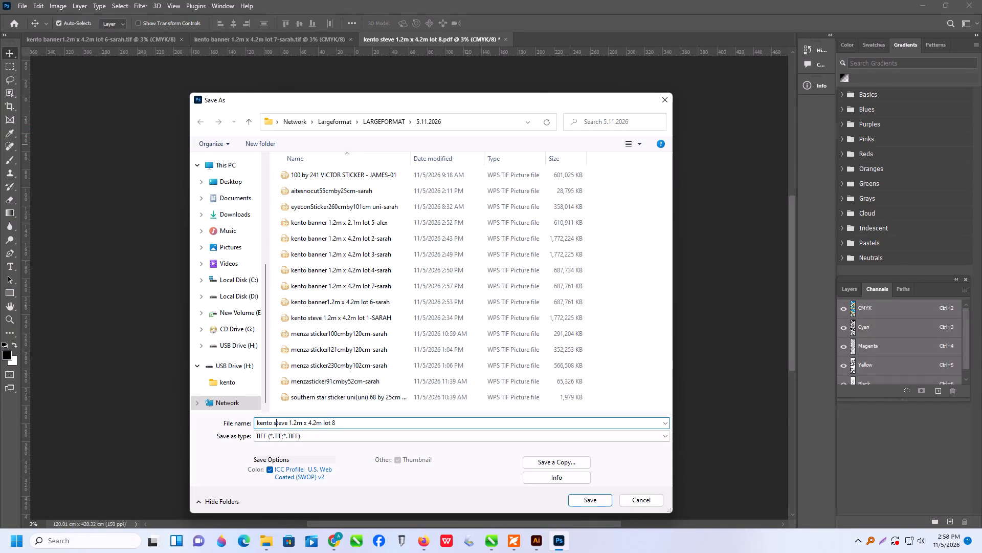
click(277, 421)
key(b)
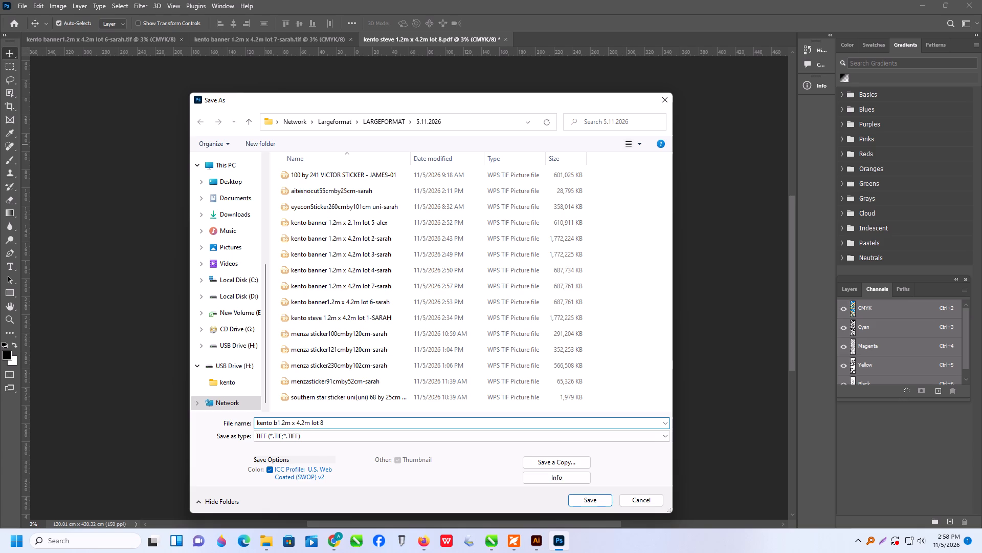
key(a)
text(nner)
key(space)
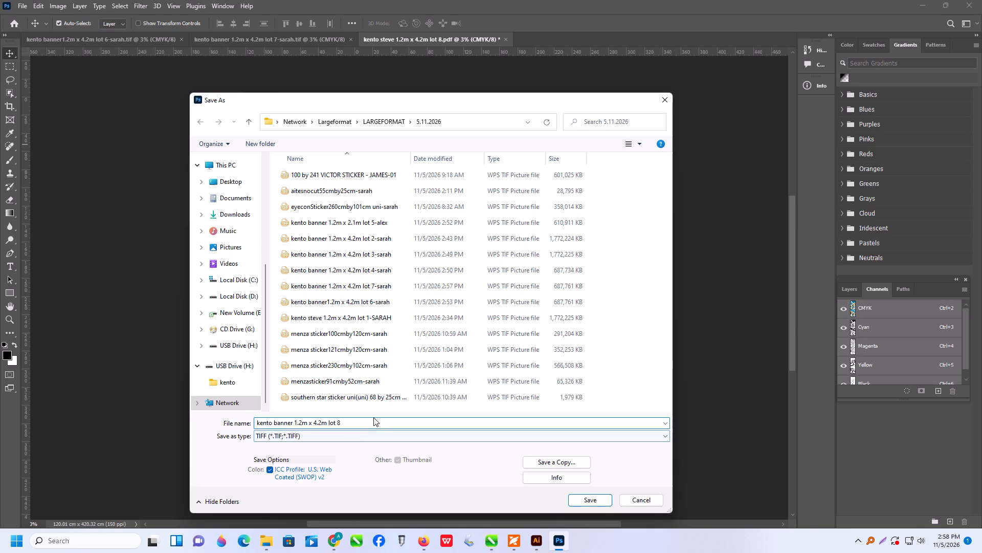
click(373, 417)
click(365, 428)
click(362, 426)
text(-sarah)
key(Return)
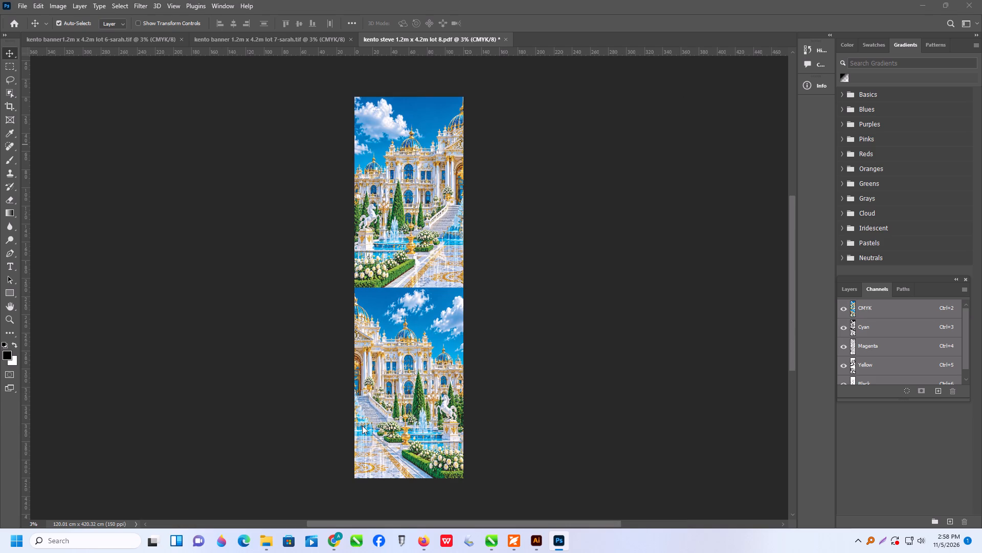
key(Return)
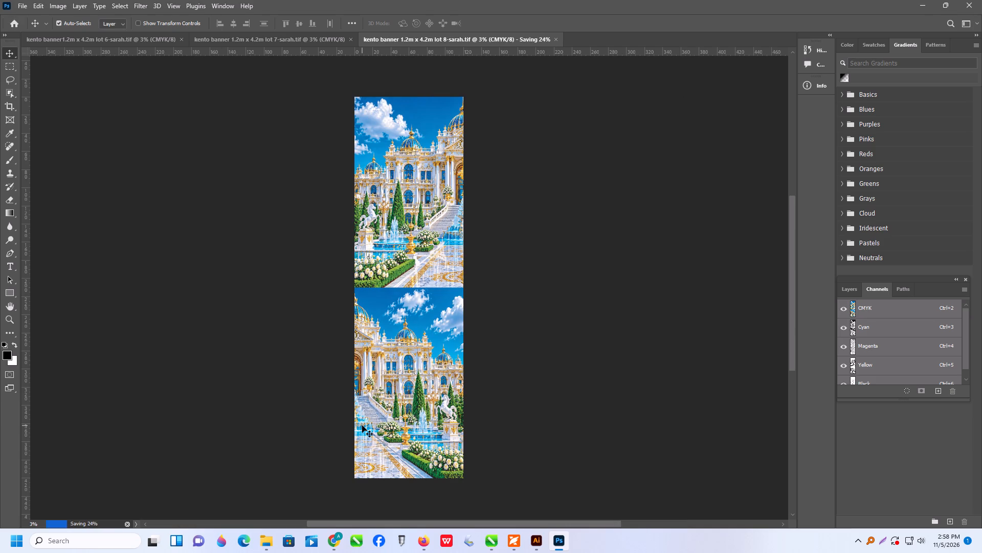
click(928, 2)
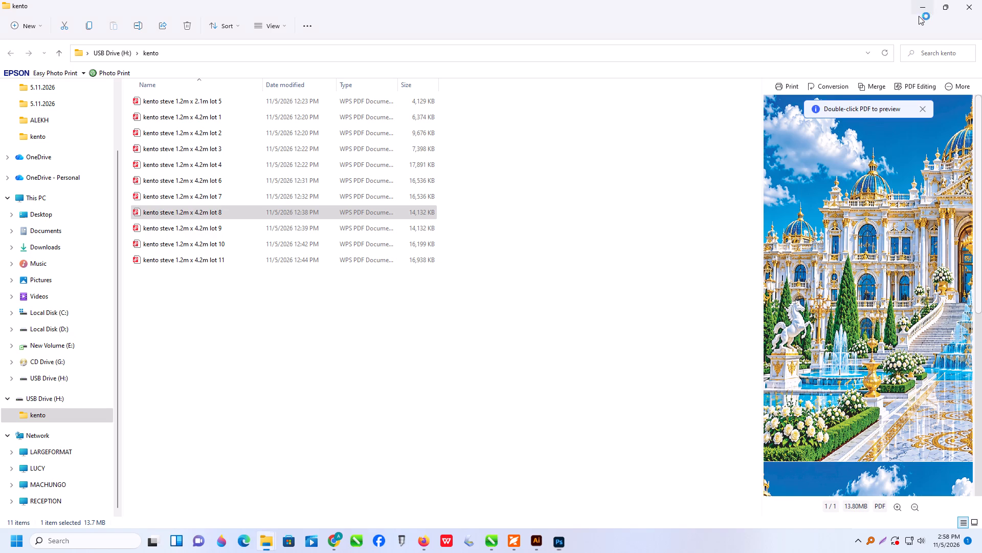
right_click(217, 227)
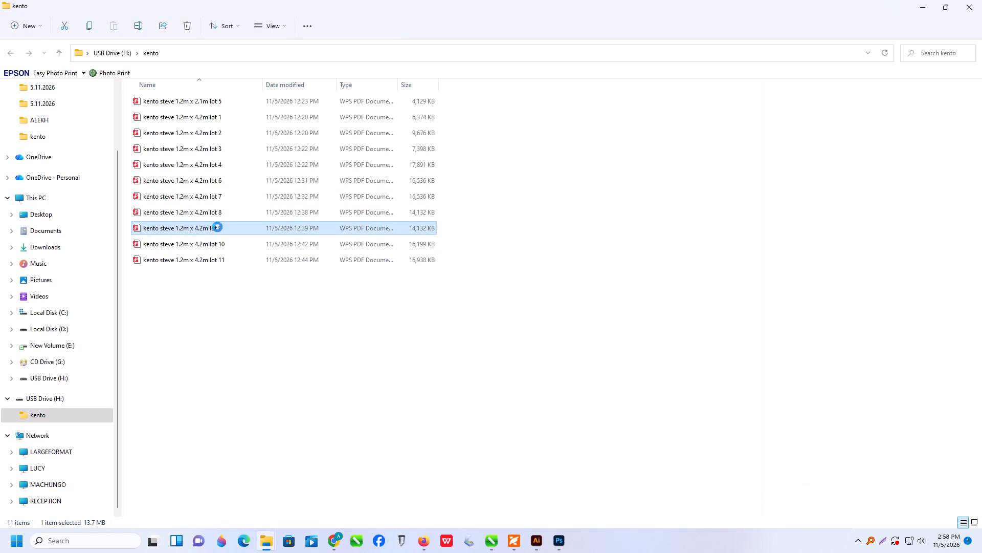
click(260, 274)
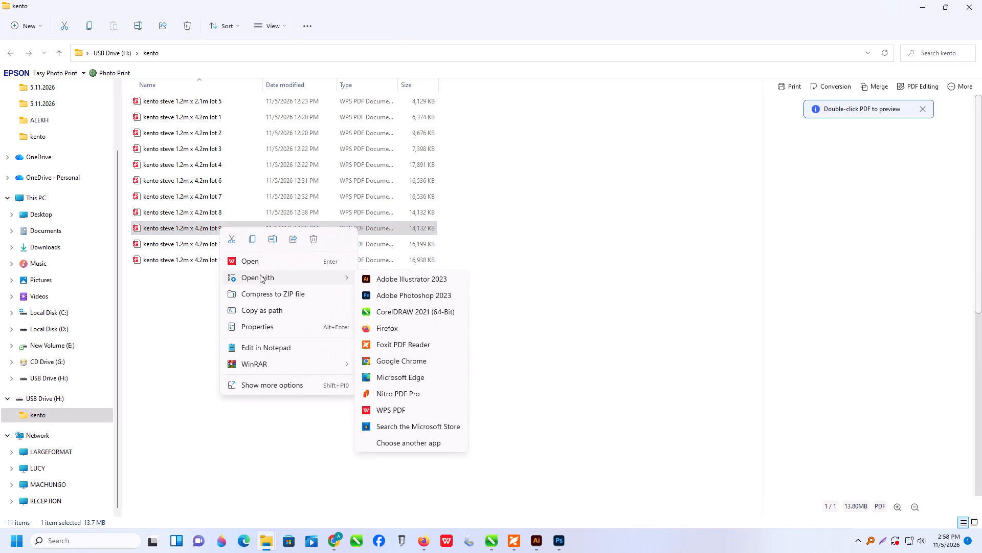
click(384, 292)
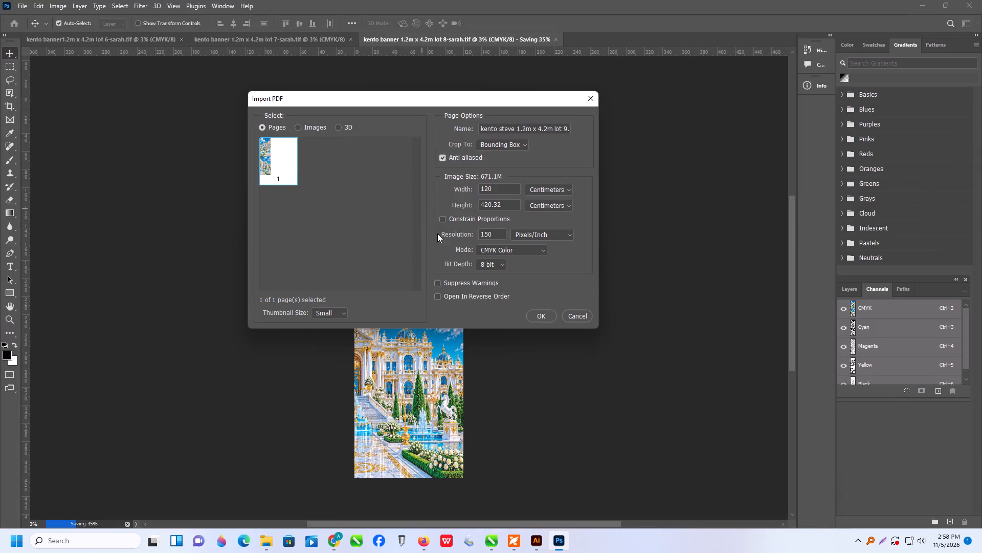
click(545, 312)
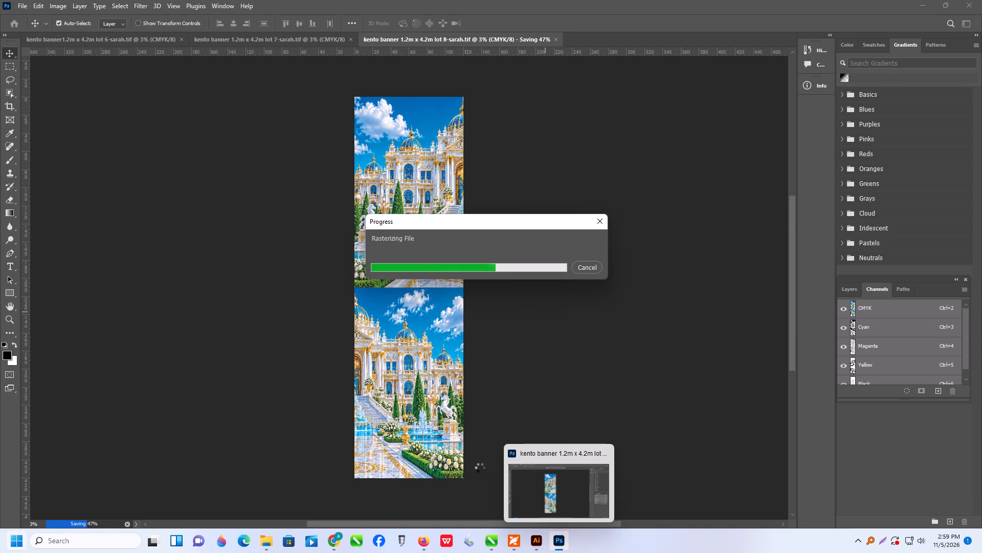
Show the hidden system tray icons.
click(857, 540)
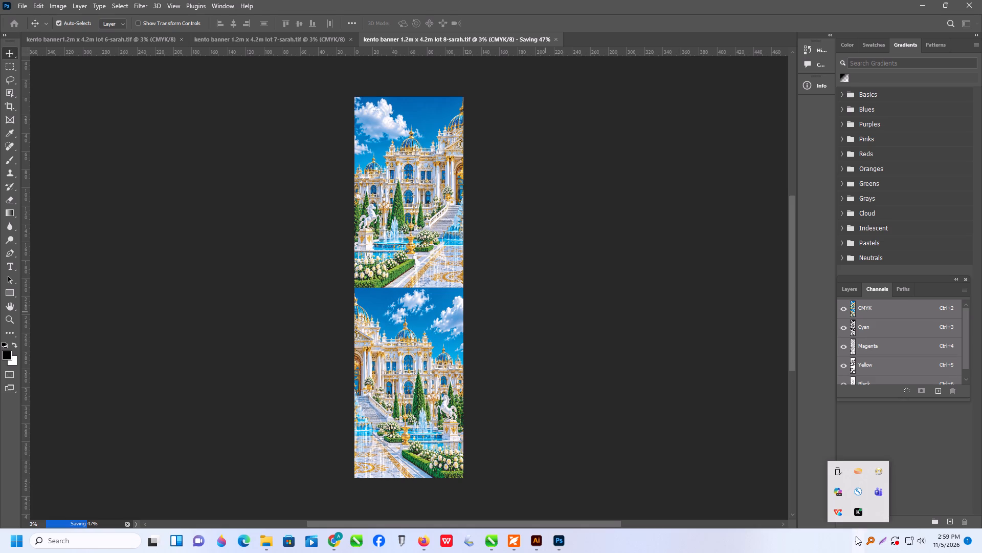
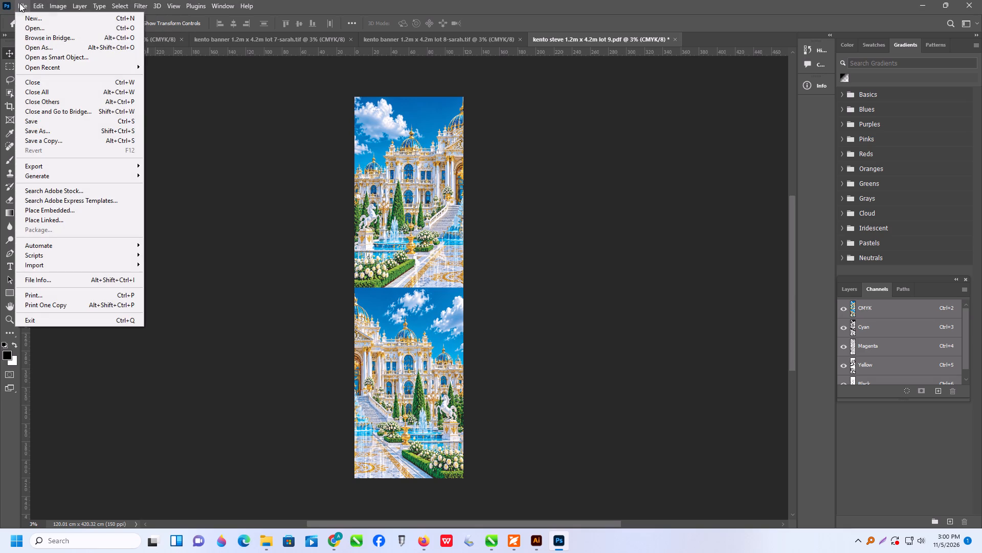
Save the lot 9 document as a TIFF named "kento banner 1.2m x 4.2m lot 9-sarah" in the 5.11.2026 folder.
click(39, 131)
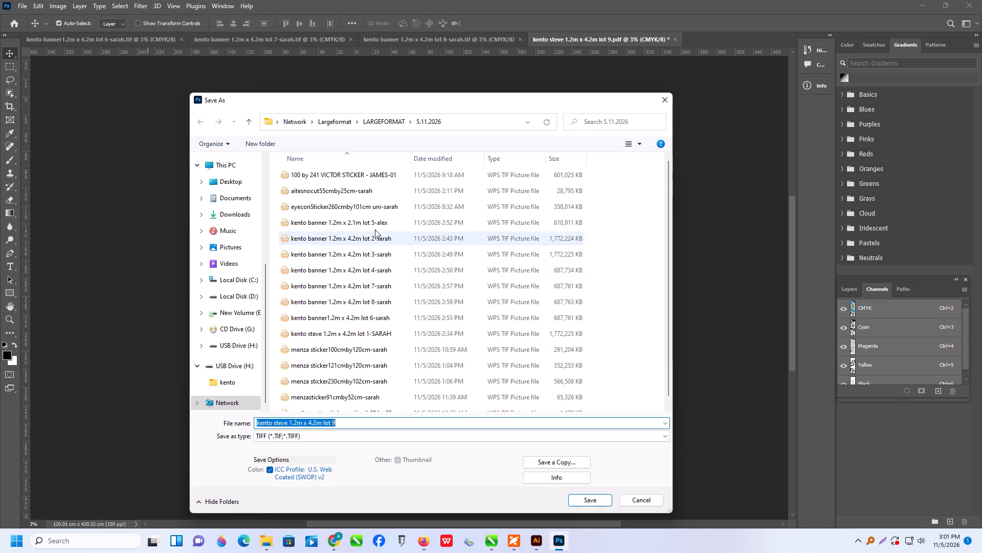
click(341, 422)
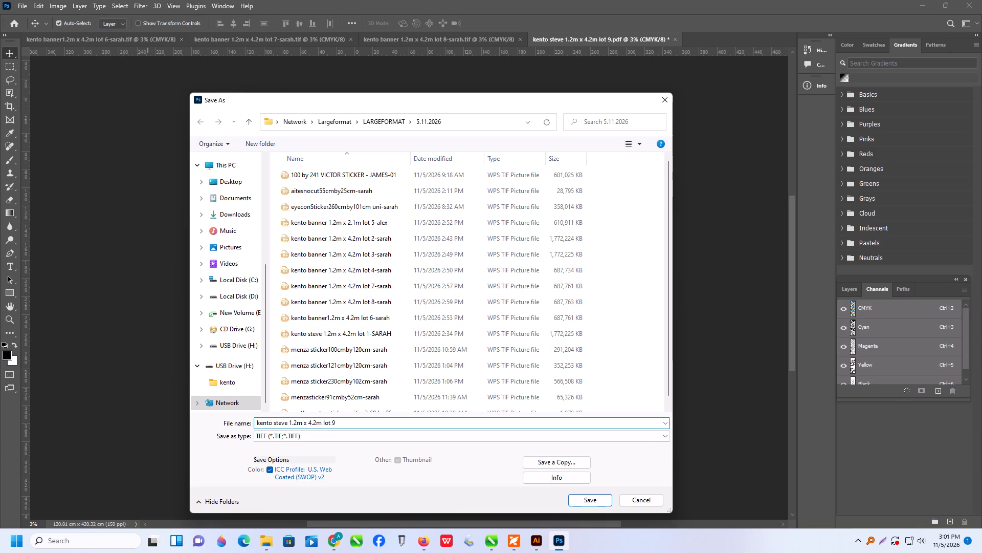
triple_click(282, 424)
triple_click(282, 424)
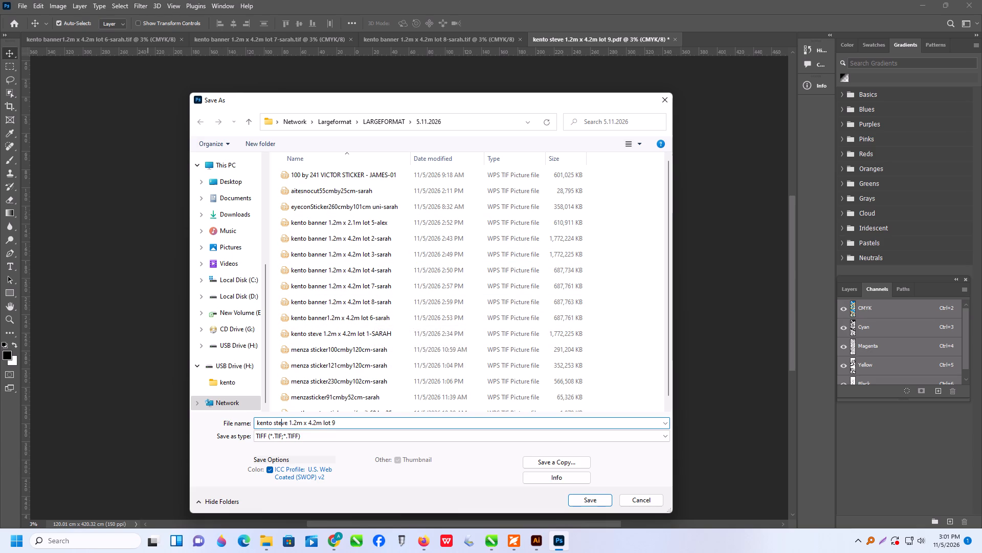
click(282, 424)
triple_click(277, 422)
triple_click(277, 422)
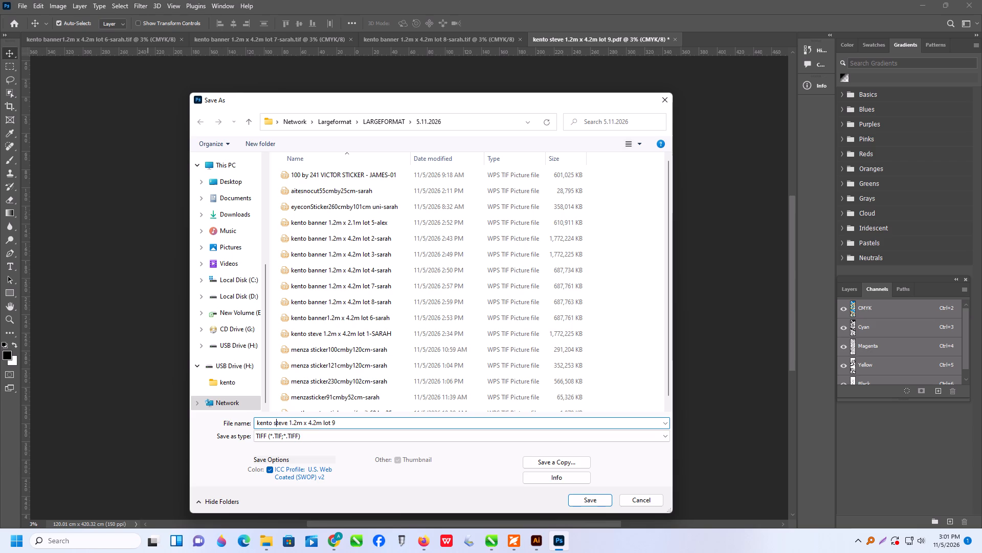
triple_click(277, 422)
double_click(277, 422)
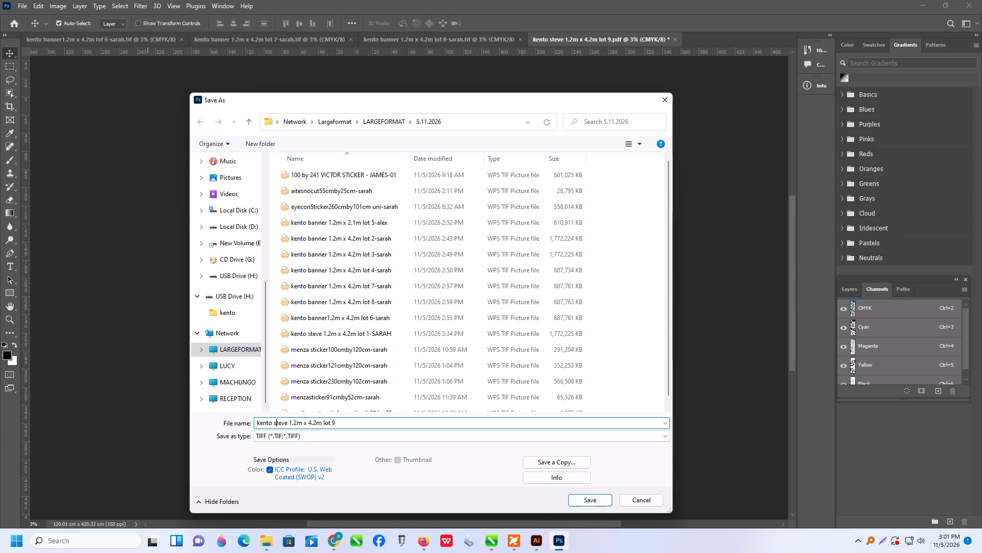
double_click(282, 422)
key(b)
text(annerv)
key(space)
key(BackSpace)
key(BackSpace)
key(space)
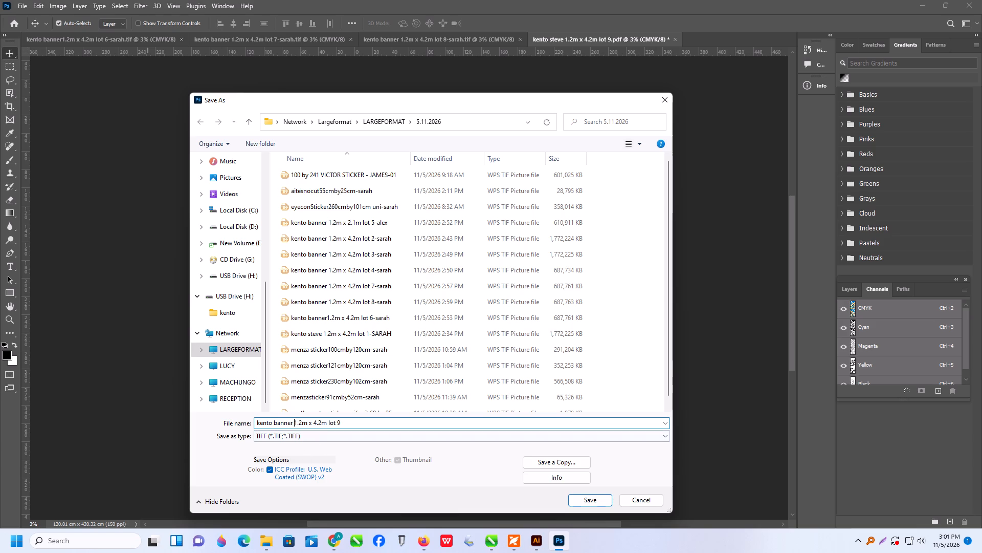
double_click(344, 425)
click(358, 429)
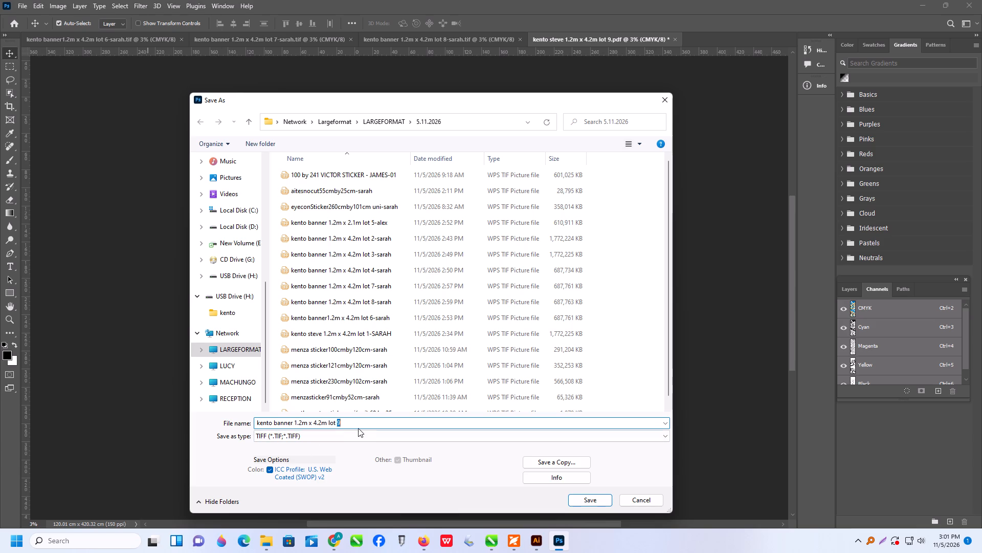
click(356, 423)
text(-sarah)
key(Return)
key(Return)
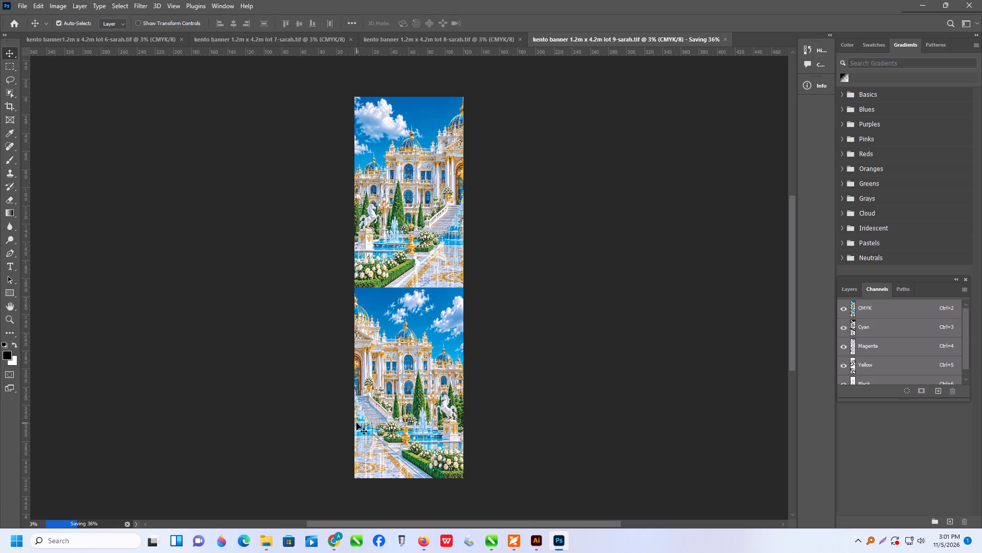
click(262, 539)
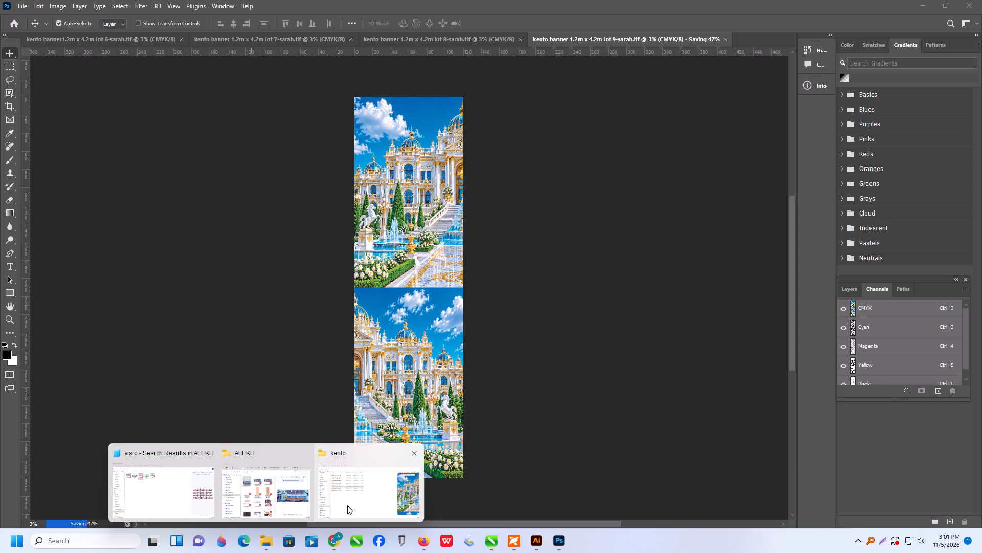
click(353, 505)
click(222, 245)
right_click(221, 244)
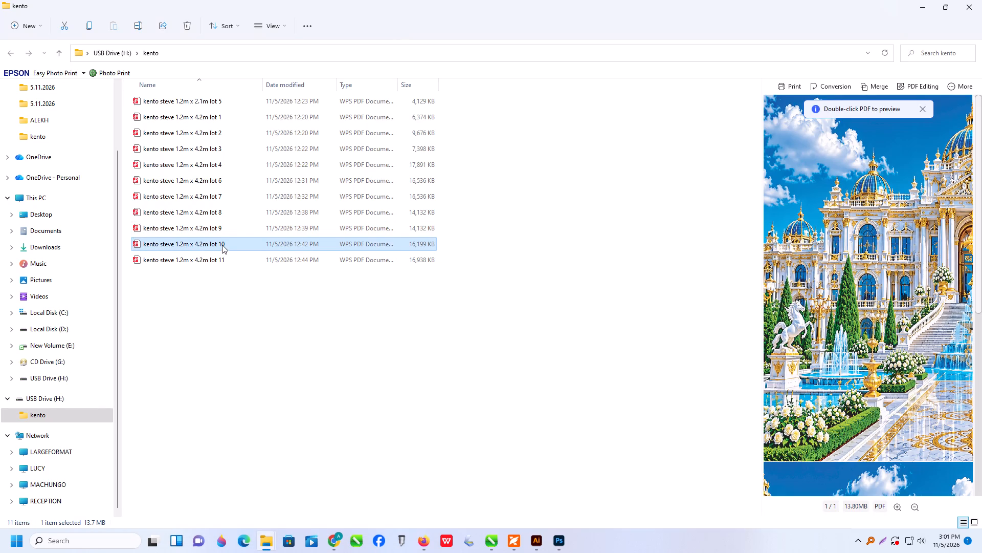
click(265, 297)
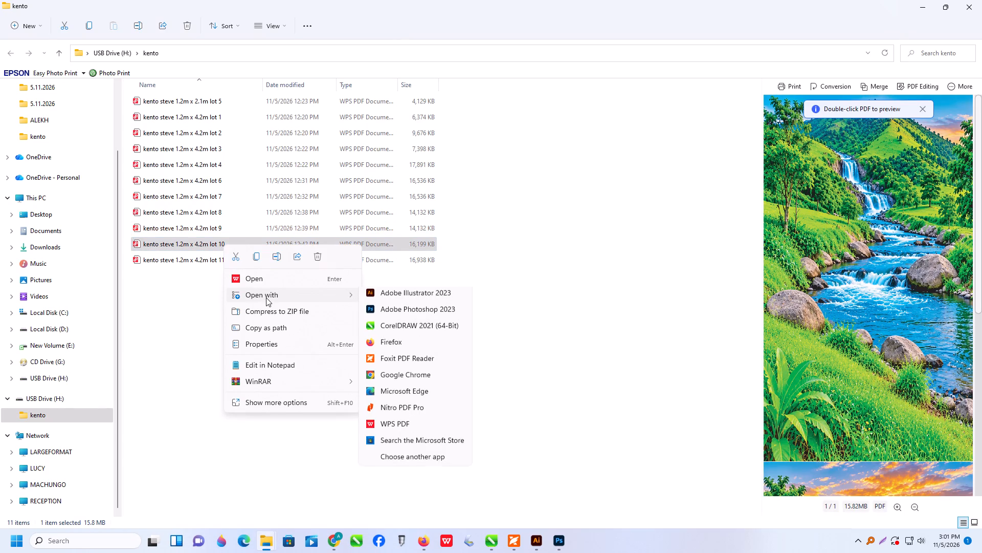
click(395, 312)
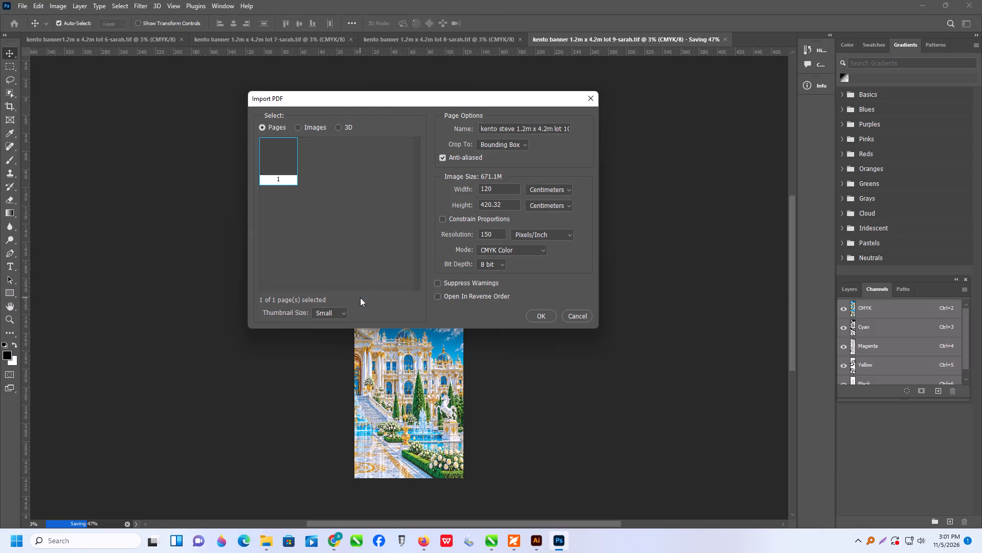
click(552, 318)
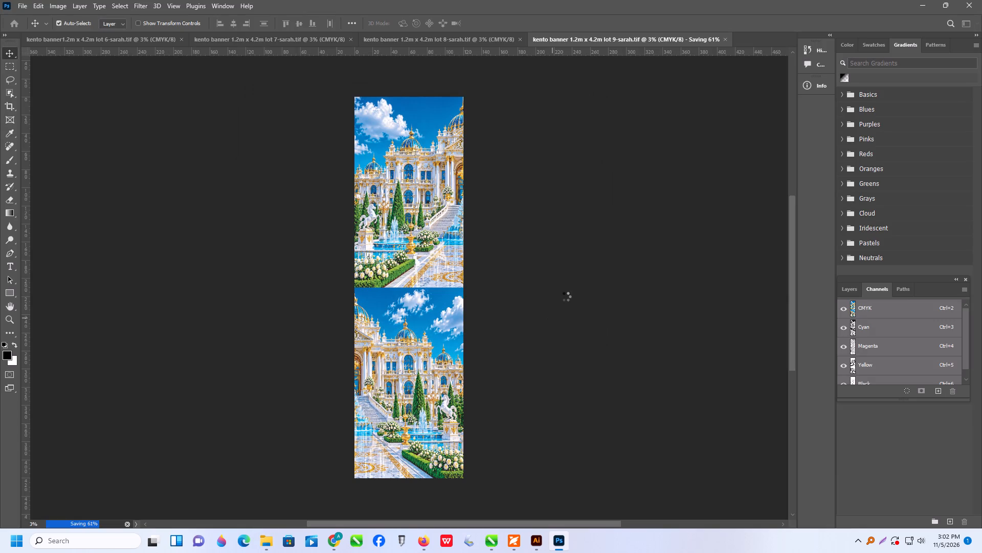
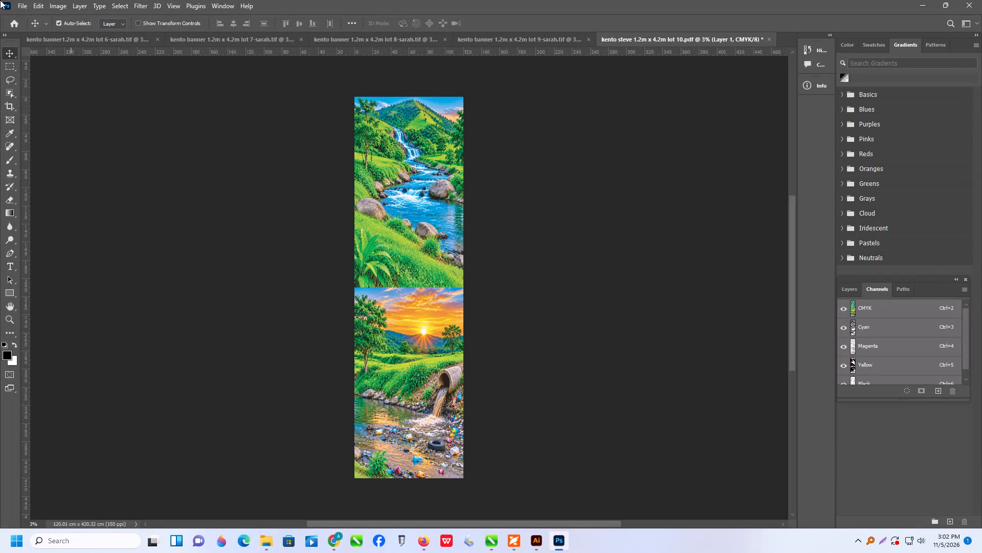
Flatten the lot 10 document into a single background layer.
click(82, 10)
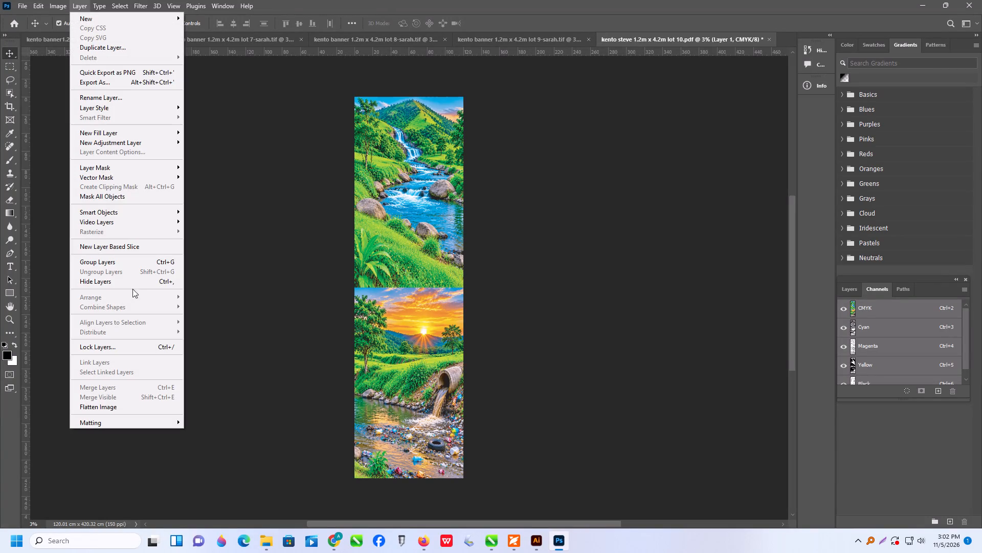
click(159, 405)
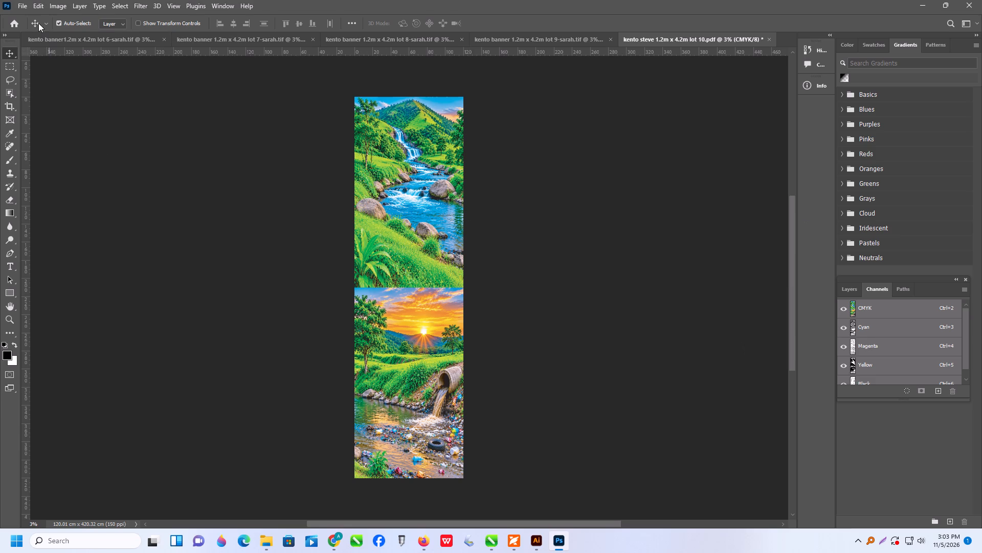
Save the lot 10 document as a TIFF named "kento banner 1.2m x 4.2m lot 10-alex" in the 5.11.2026 folder.
click(23, 9)
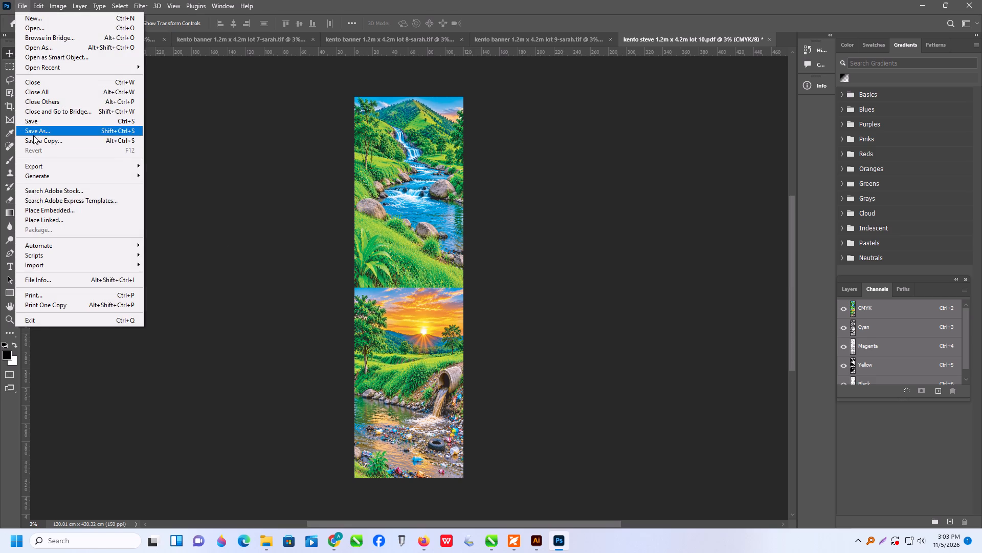
click(34, 134)
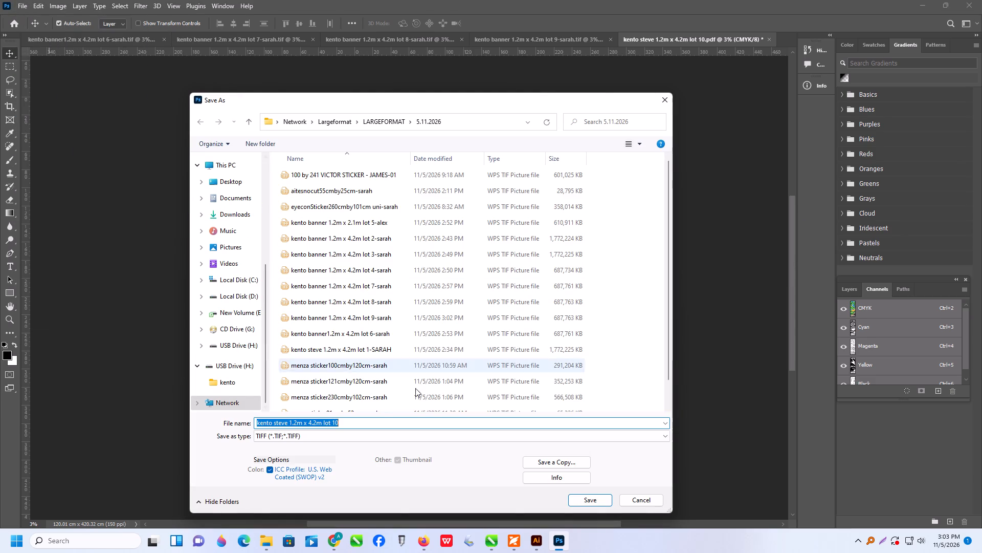
triple_click(284, 422)
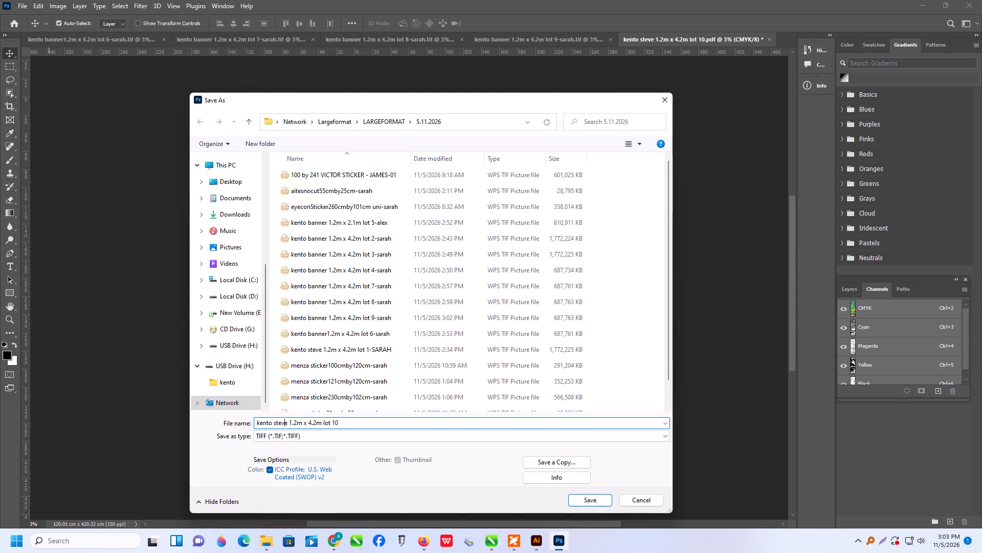
double_click(284, 422)
triple_click(282, 420)
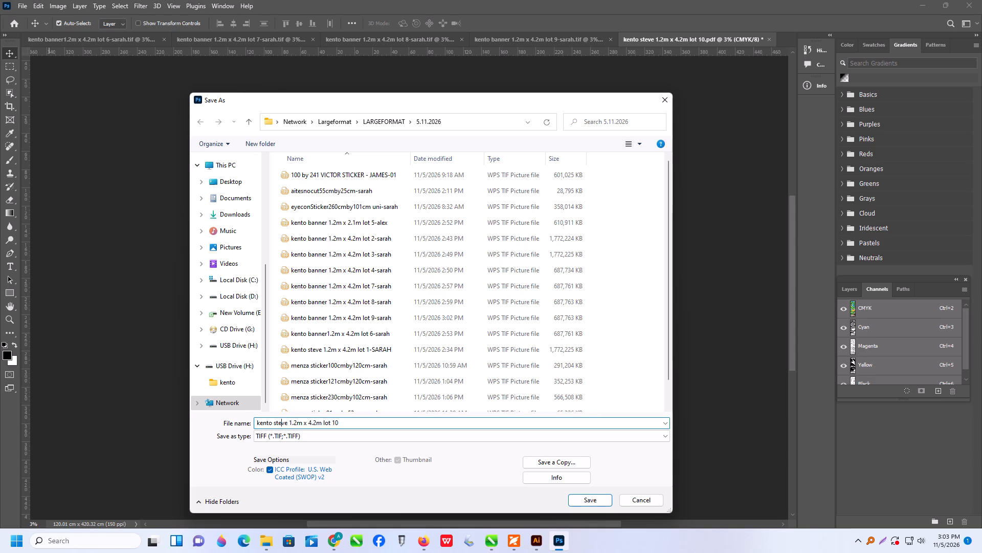
triple_click(282, 420)
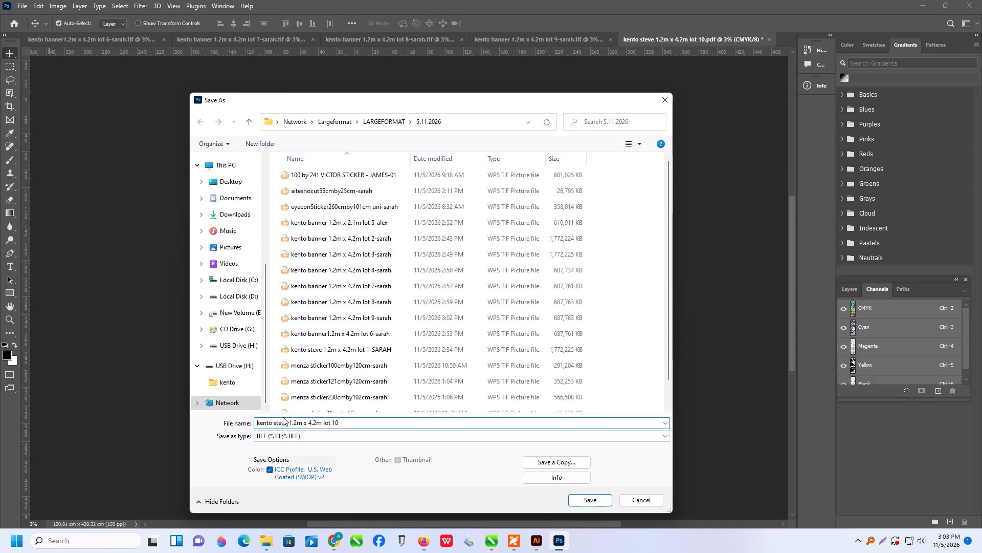
triple_click(283, 421)
text(banner)
key(space)
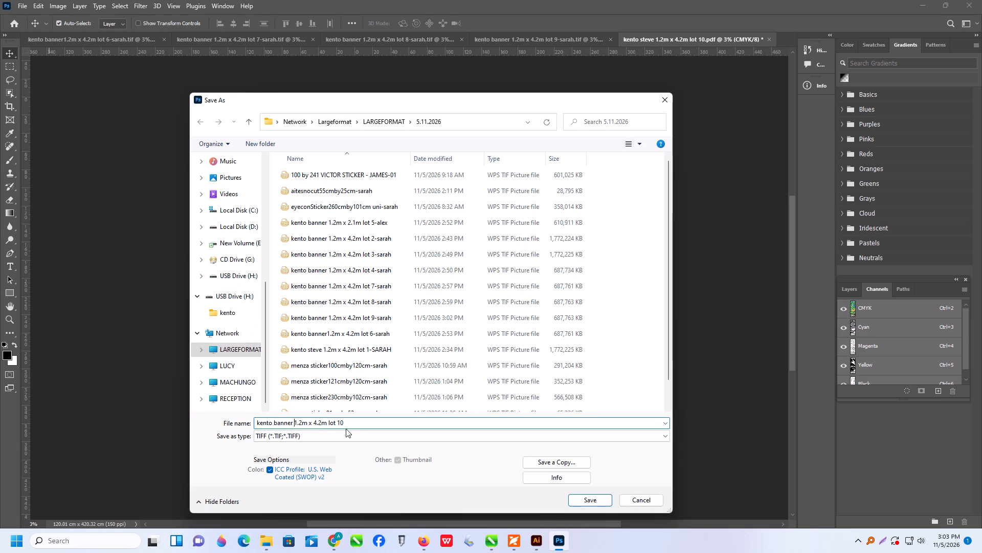
click(361, 422)
text(-alex)
key(Return)
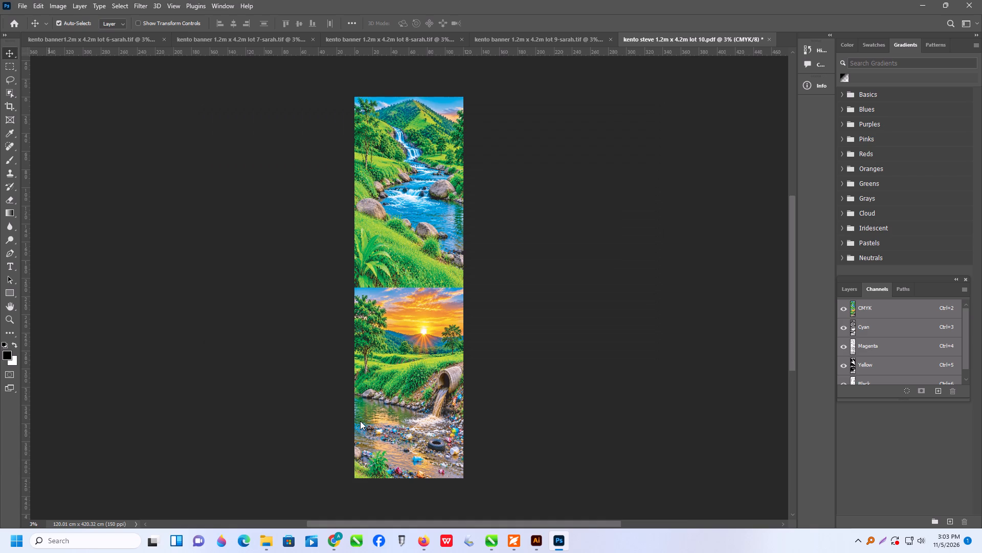
key(Return)
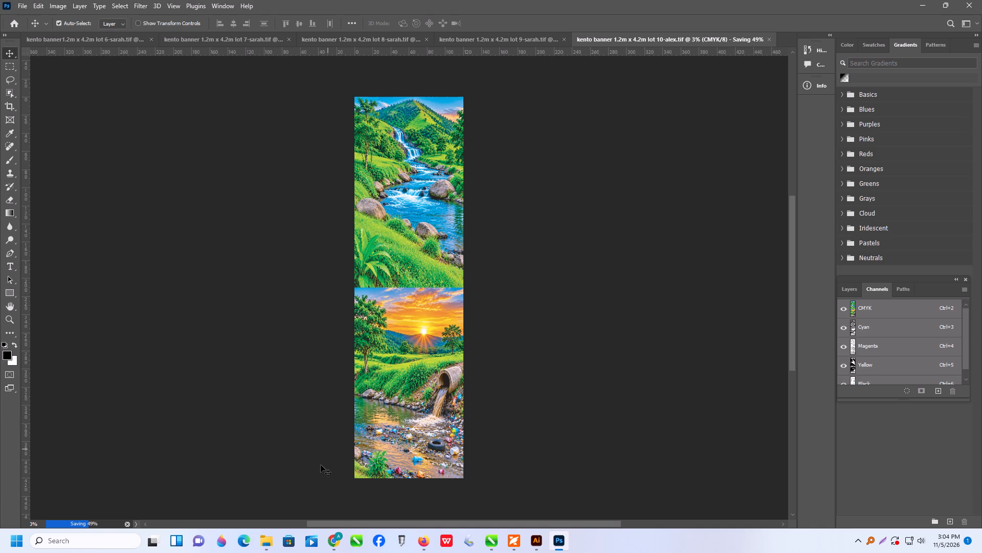
click(272, 543)
click(342, 513)
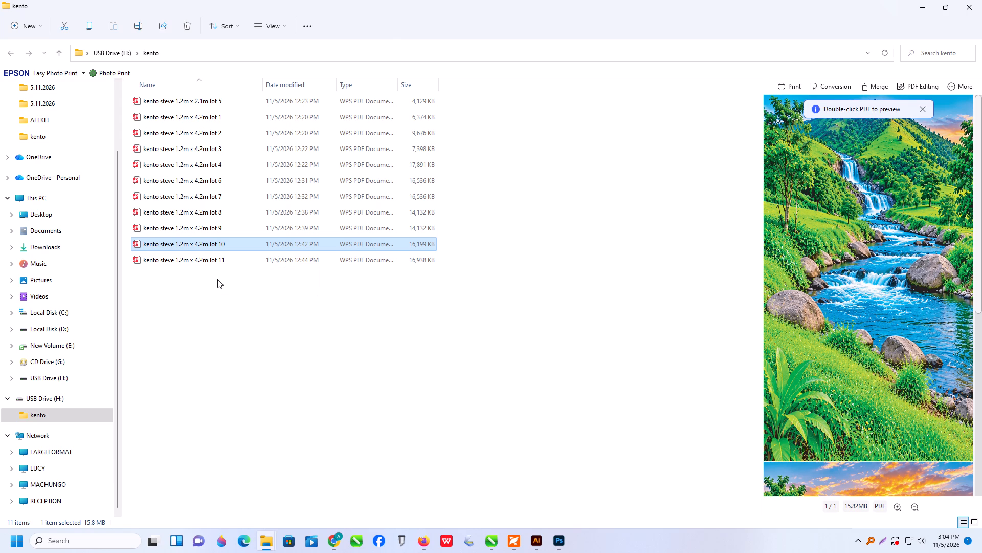
click(212, 260)
right_click(212, 259)
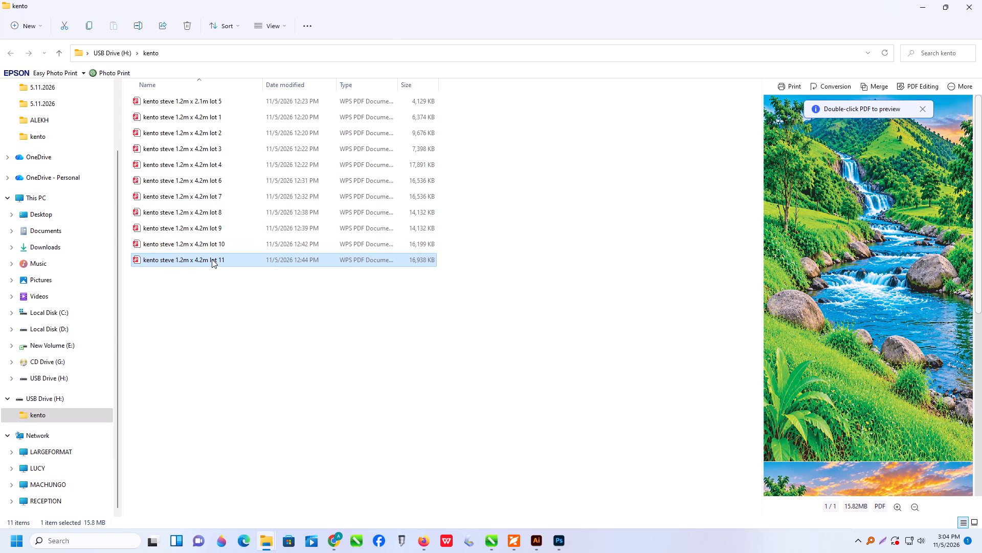
click(259, 309)
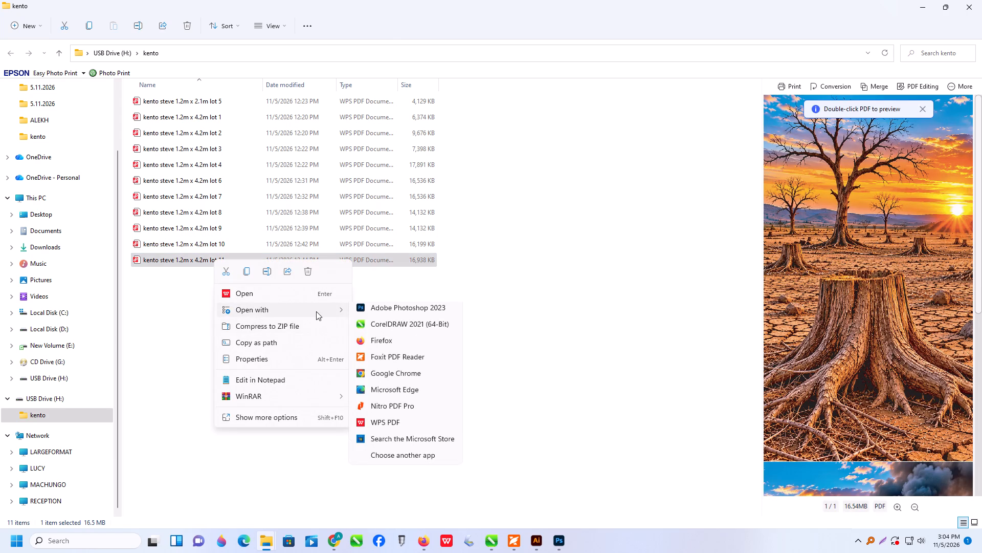
click(398, 326)
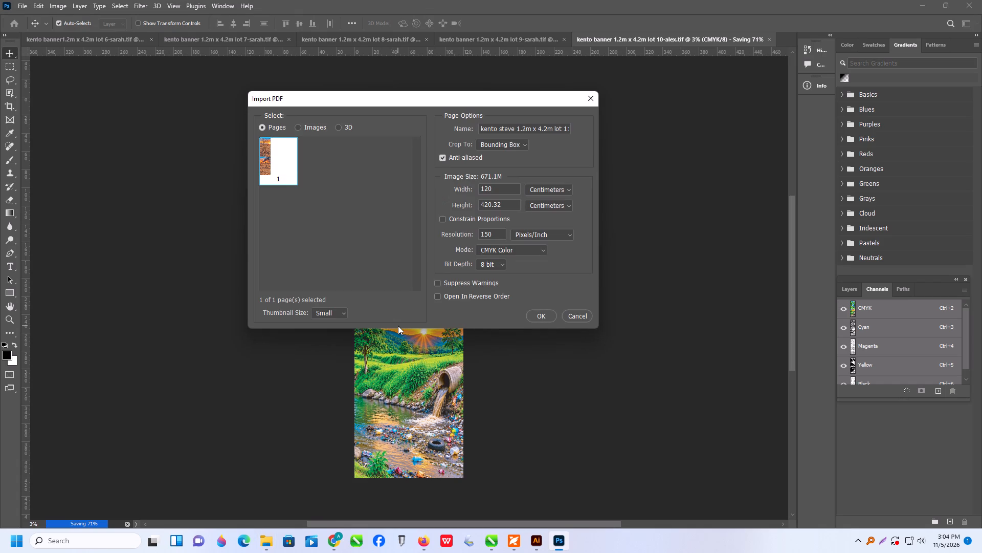
click(545, 313)
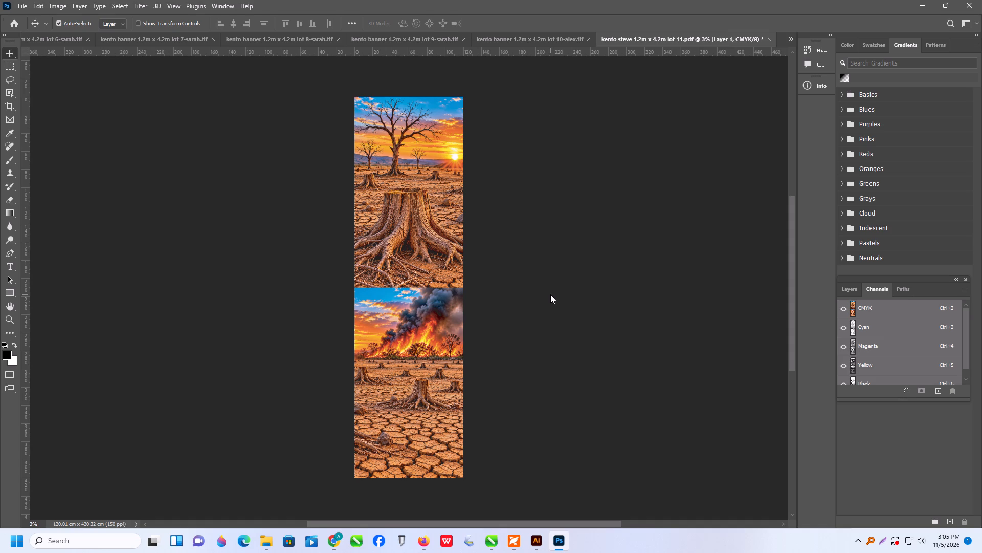
Flatten the lot 11 document into a single background layer.
click(78, 8)
click(129, 405)
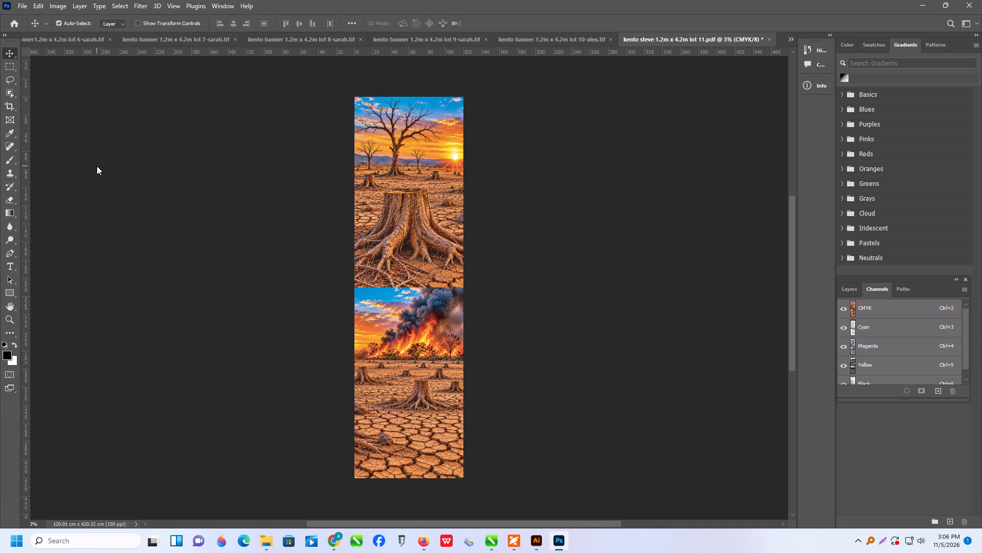
Save the lot 11 document as a TIFF named "kento banner 1.2m x 4.2m lot 11-sarah" in the 5.11.2026 folder.
click(22, 3)
click(61, 130)
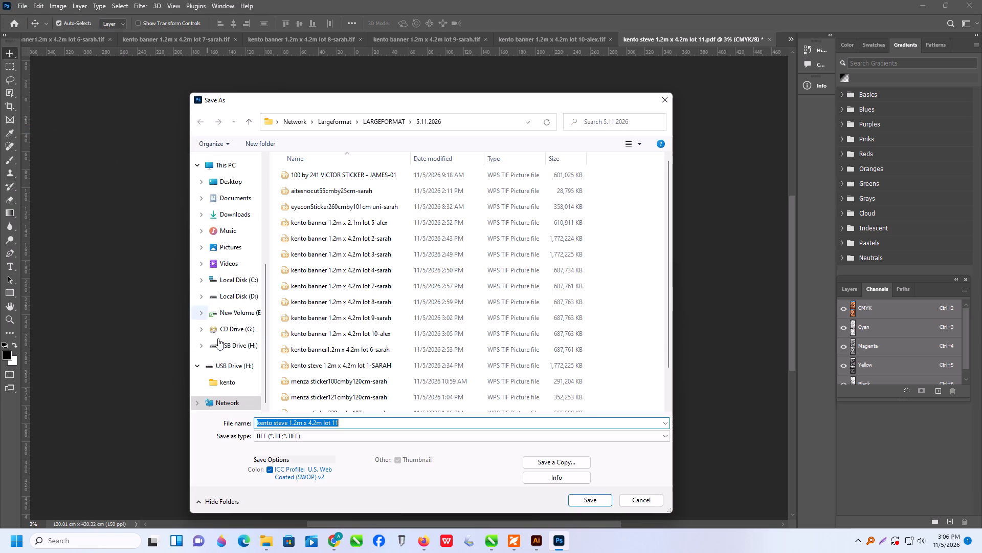
triple_click(280, 424)
triple_click(280, 424)
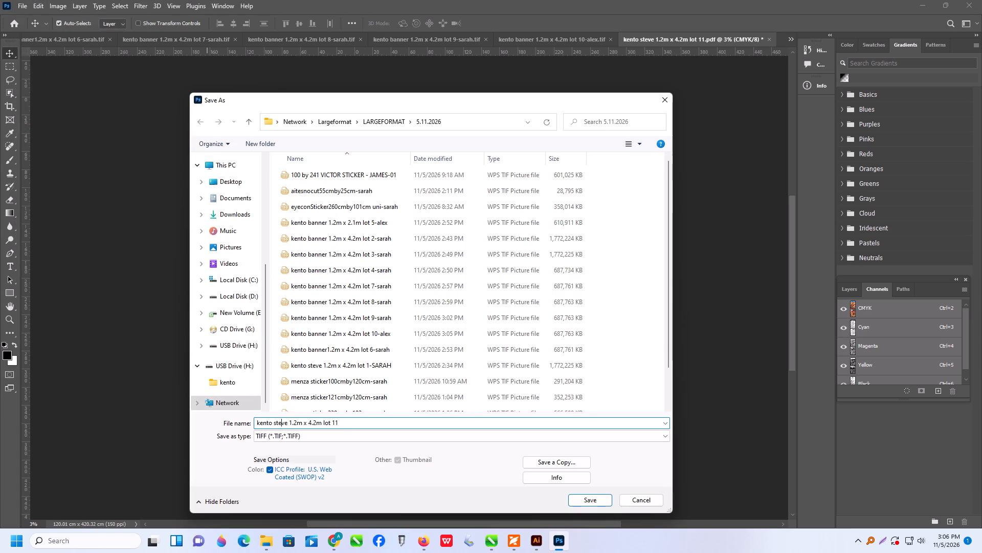
triple_click(281, 424)
triple_click(281, 424)
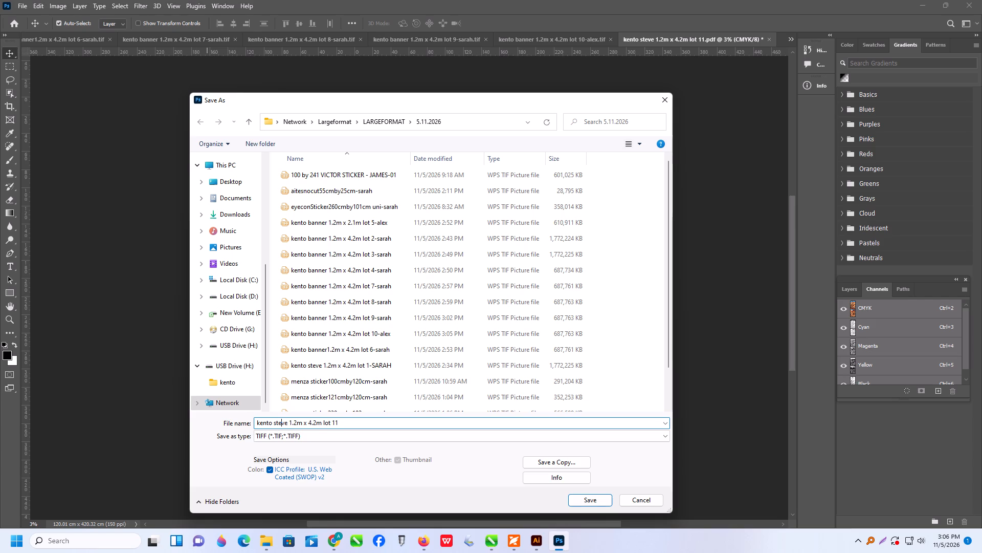
click(281, 424)
double_click(281, 424)
text(banner)
key(space)
click(354, 426)
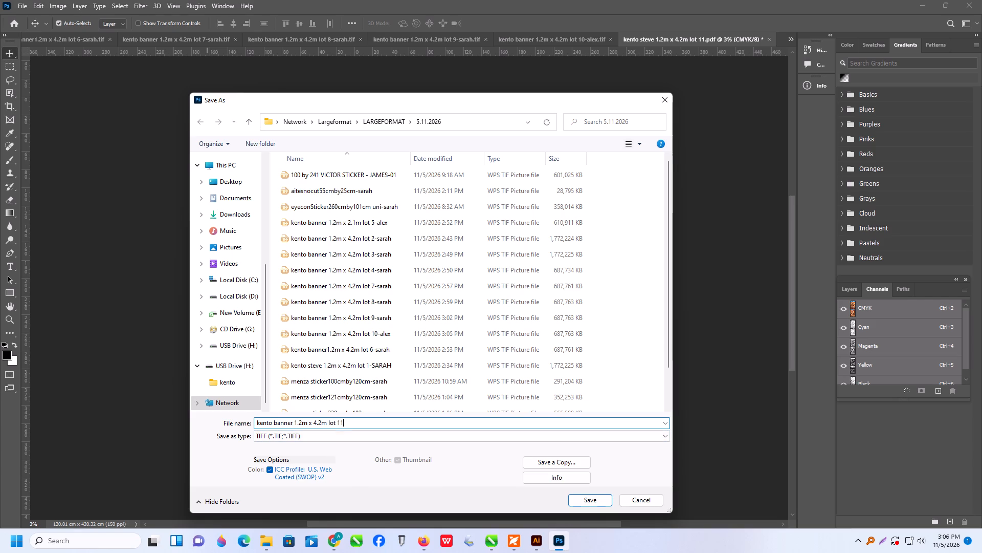
text(-sarah)
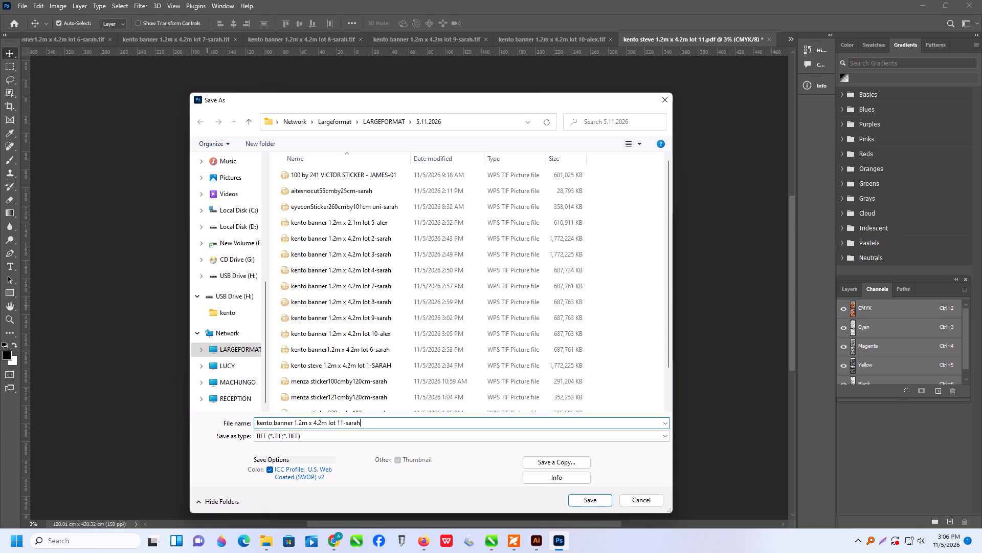
key(Return)
key(Return)
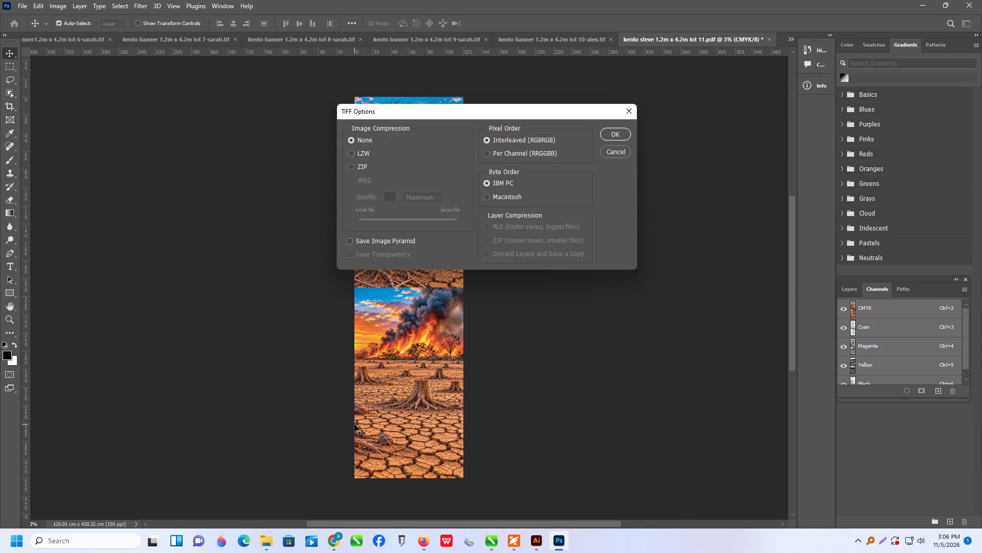